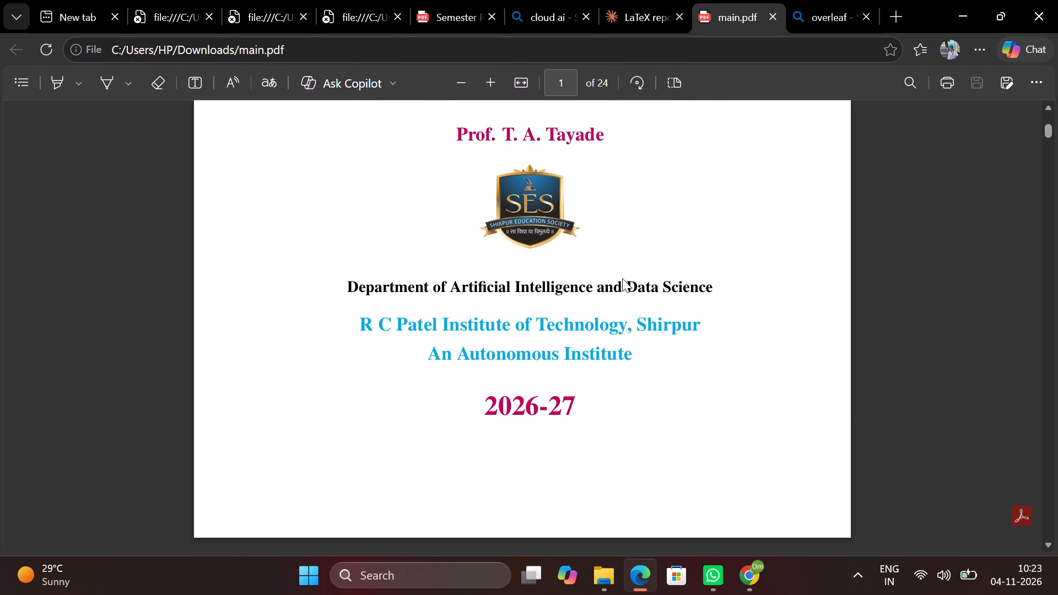
Review the regenerated report PDF's front matter from the certificate page through the acknowledgement, abstract and contents to the List of Figures.
{"action": "scroll", "coordinate": [622, 278], "scroll_direction": "down", "scroll_amount": 7}
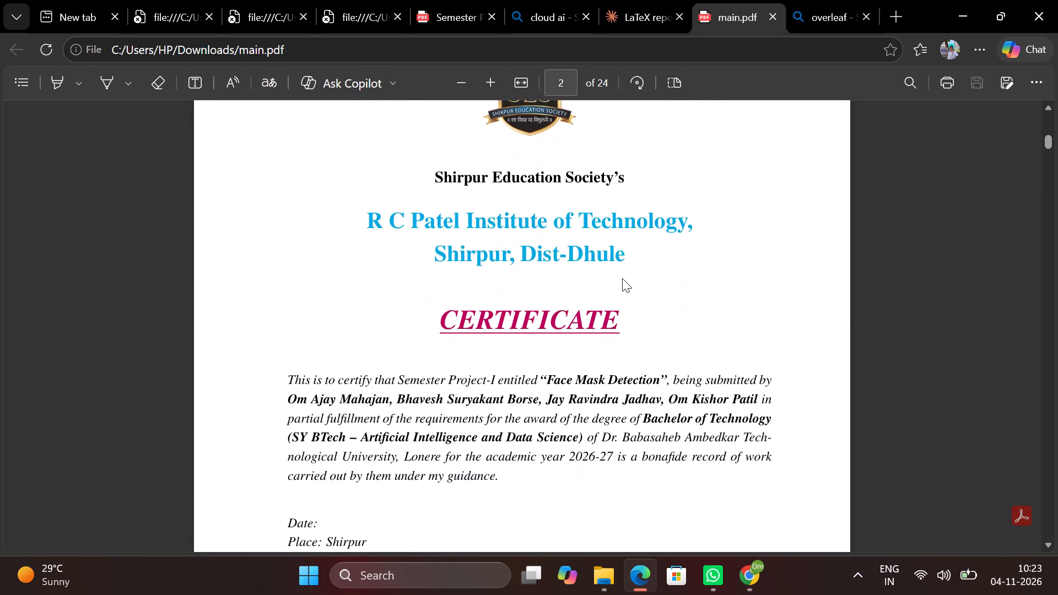
{"action": "scroll", "coordinate": [622, 278], "scroll_direction": "down", "scroll_amount": 3}
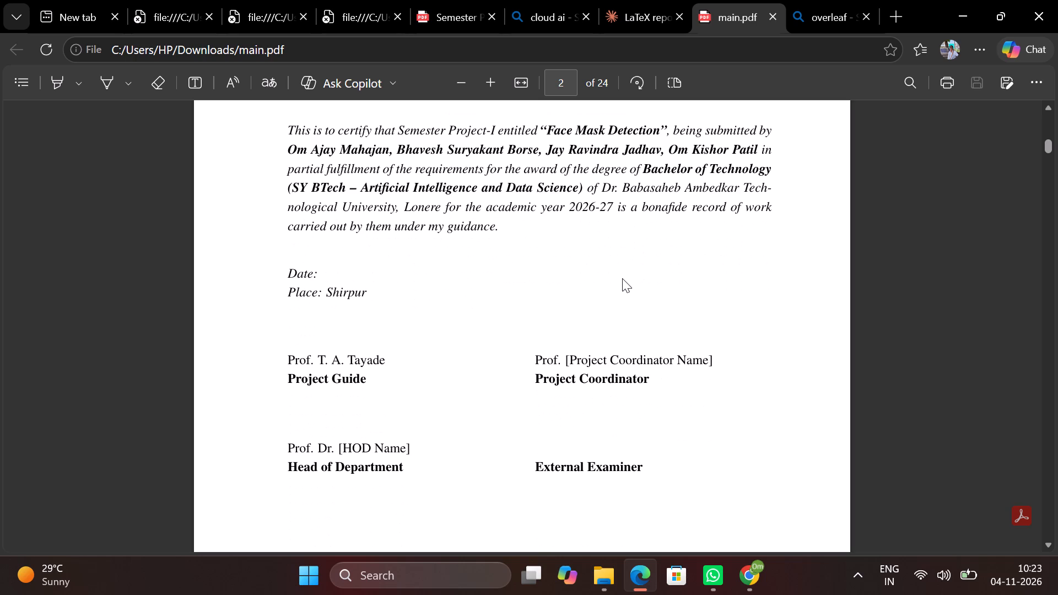
{"action": "scroll", "coordinate": [622, 278], "scroll_direction": "down", "scroll_amount": 2}
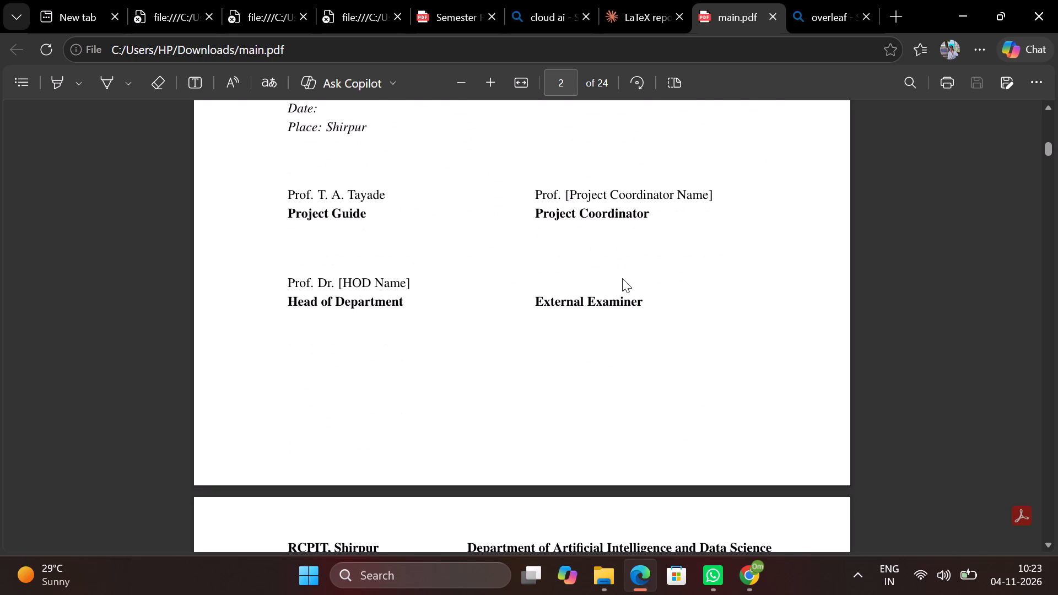
{"action": "scroll", "coordinate": [622, 278], "scroll_direction": "down", "scroll_amount": 7}
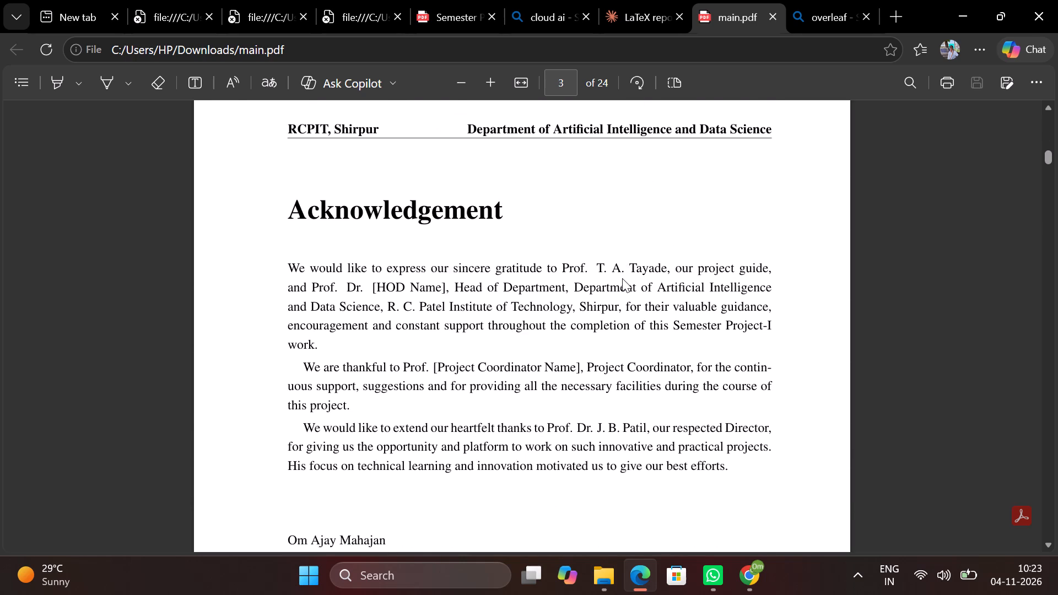
{"action": "scroll", "coordinate": [622, 278], "scroll_direction": "down", "scroll_amount": 14}
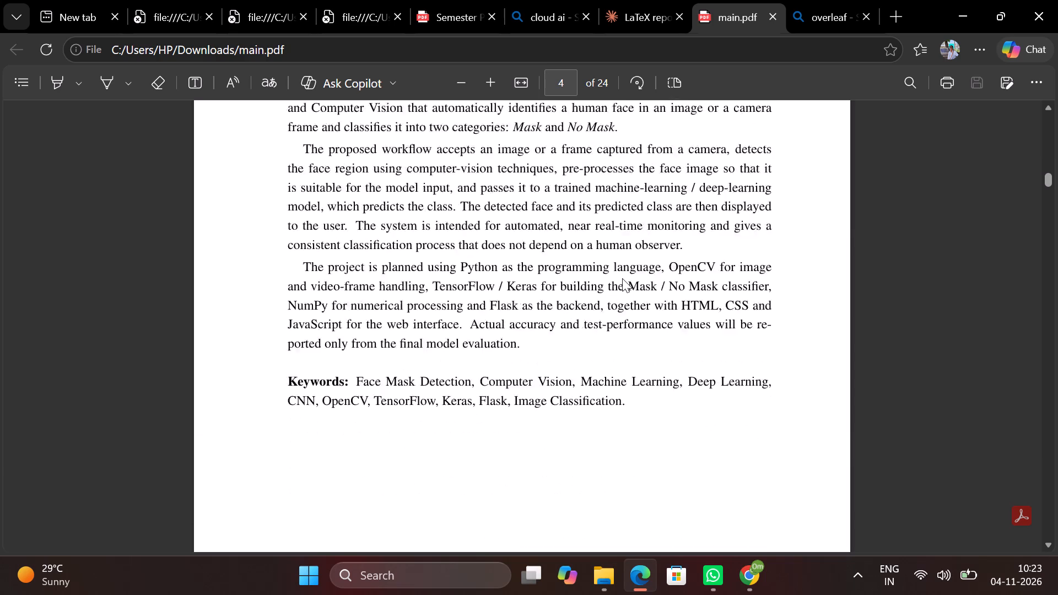
{"action": "scroll", "coordinate": [622, 278], "scroll_direction": "down", "scroll_amount": 7}
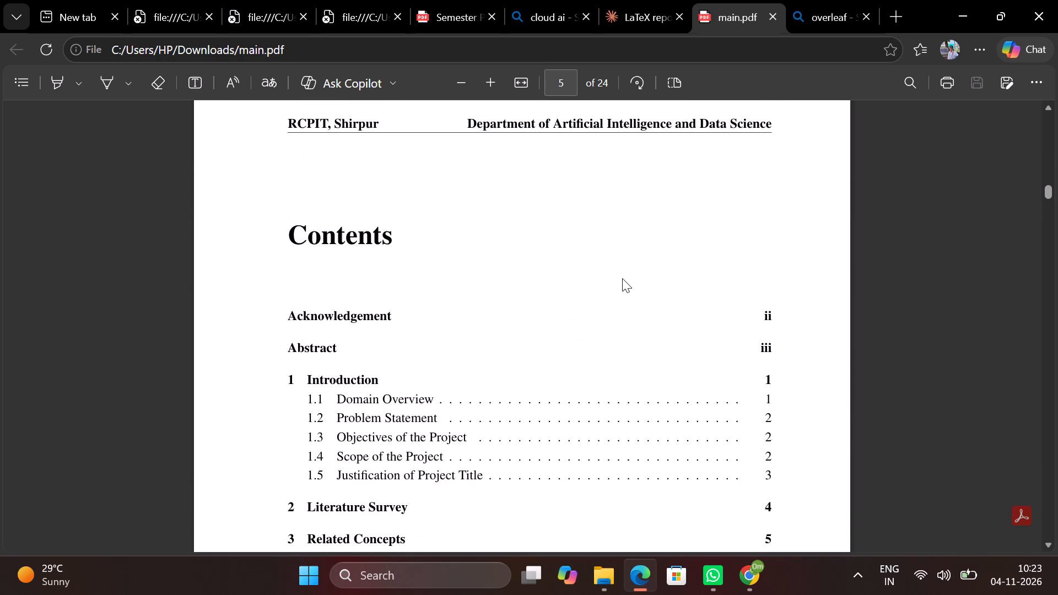
{"action": "scroll", "coordinate": [622, 278], "scroll_direction": "up", "scroll_amount": 5}
{"action": "scroll", "coordinate": [622, 278], "scroll_direction": "down", "scroll_amount": 2}
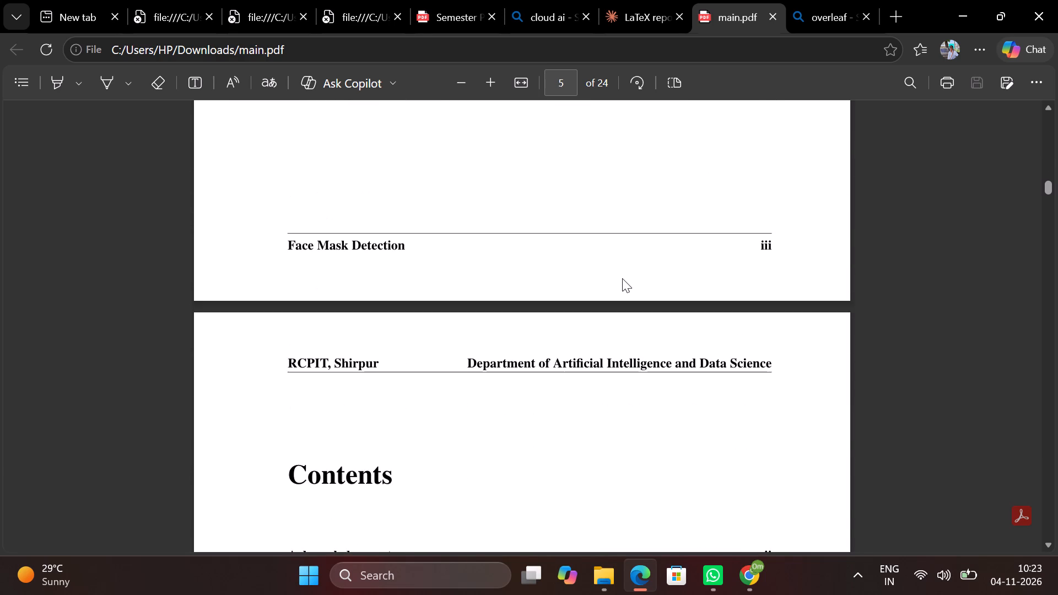
{"action": "scroll", "coordinate": [622, 278], "scroll_direction": "down", "scroll_amount": 4}
{"action": "scroll", "coordinate": [622, 278], "scroll_direction": "down", "scroll_amount": 20}
{"action": "scroll", "coordinate": [622, 278], "scroll_direction": "down", "scroll_amount": 4}
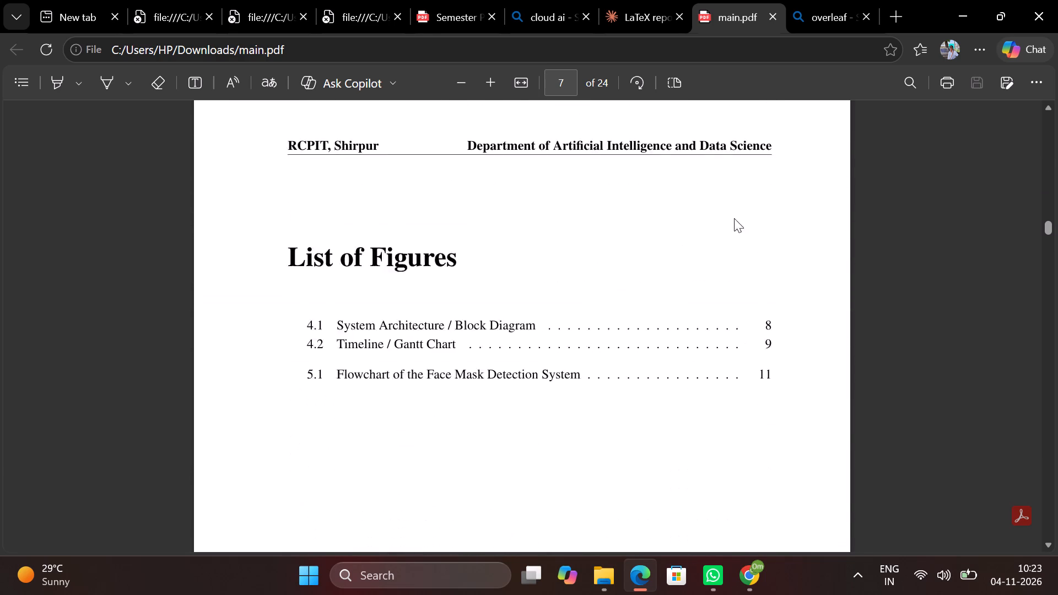
Jump to the end of the report PDF and examine the Bibliography page.
{"action": "left_click_drag", "start_coordinate": [1053, 232], "coordinate": [1057, 594]}
{"action": "scroll", "coordinate": [358, 331], "scroll_direction": "up", "scroll_amount": 8}
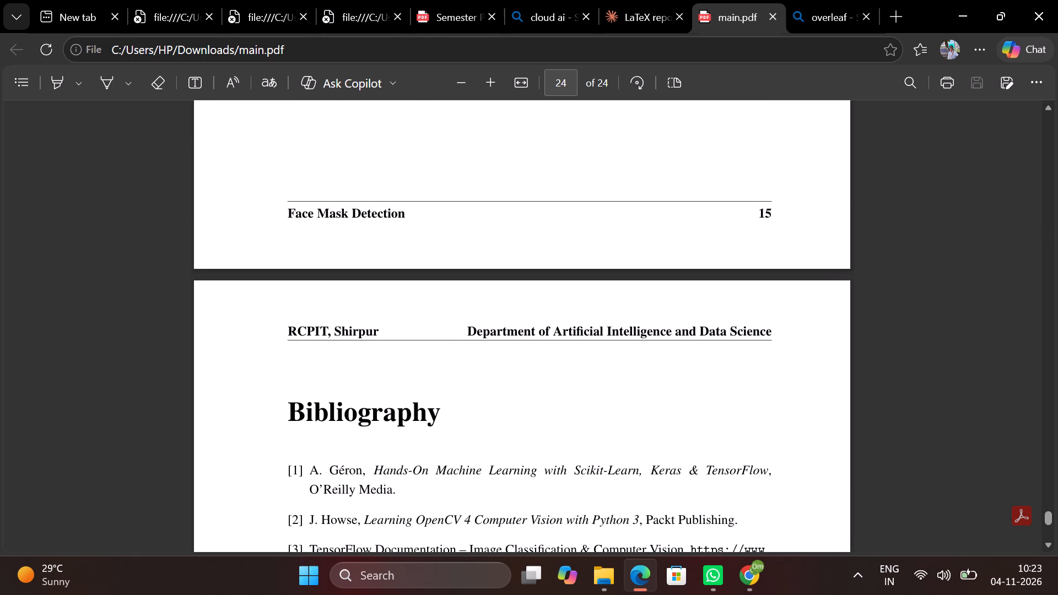
Review the closing pages of the downloaded main.pdf, from the Bibliography back to Chapter 6, Conclusion and Future Scope.
{"action": "scroll", "coordinate": [358, 311], "scroll_direction": "down", "scroll_amount": 1}
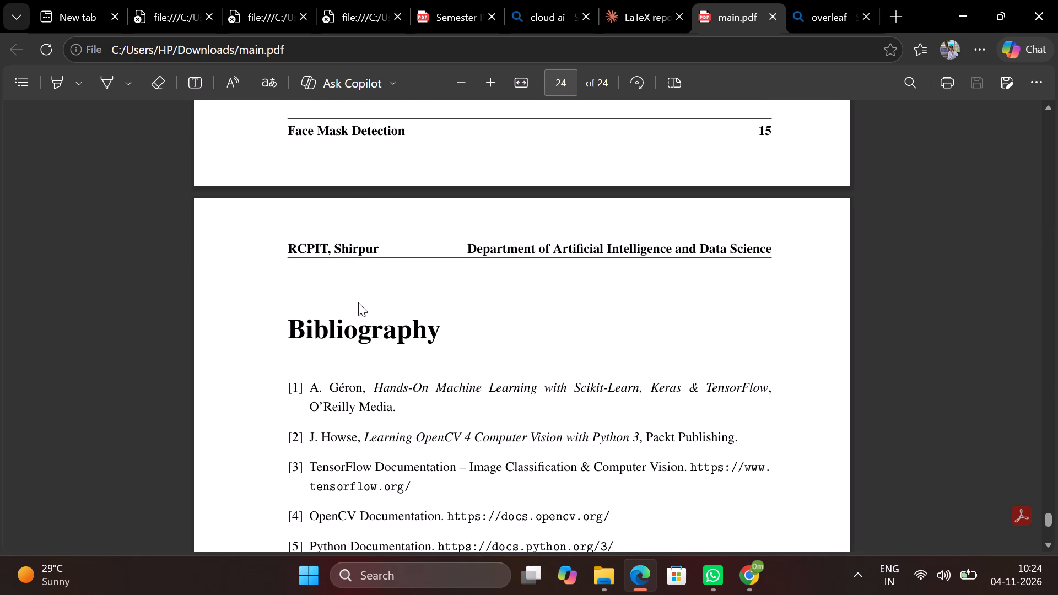
{"action": "scroll", "coordinate": [358, 302], "scroll_direction": "up", "scroll_amount": 14}
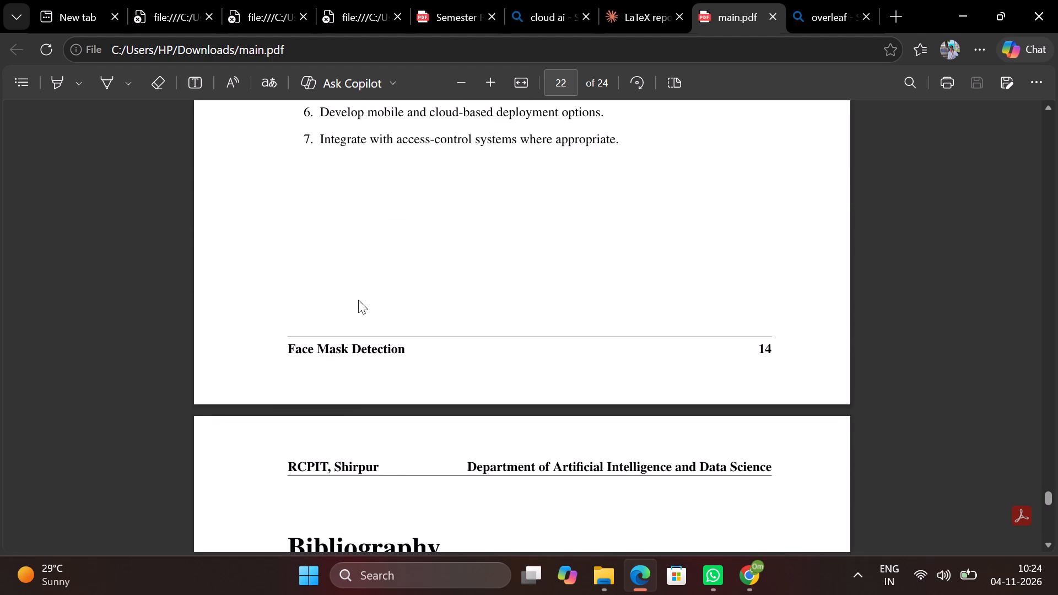
{"action": "scroll", "coordinate": [358, 300], "scroll_direction": "down", "scroll_amount": 3}
{"action": "scroll", "coordinate": [358, 297], "scroll_direction": "up", "scroll_amount": 4}
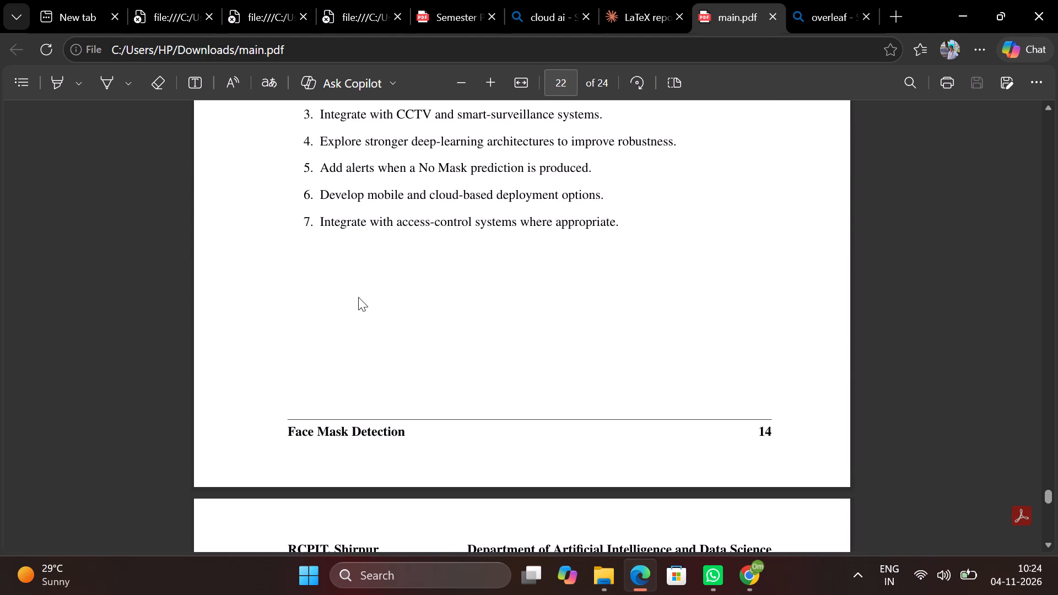
{"action": "scroll", "coordinate": [358, 297], "scroll_direction": "up", "scroll_amount": 5}
{"action": "scroll", "coordinate": [358, 297], "scroll_direction": "down", "scroll_amount": 1}
{"action": "scroll", "coordinate": [358, 297], "scroll_direction": "up", "scroll_amount": 5}
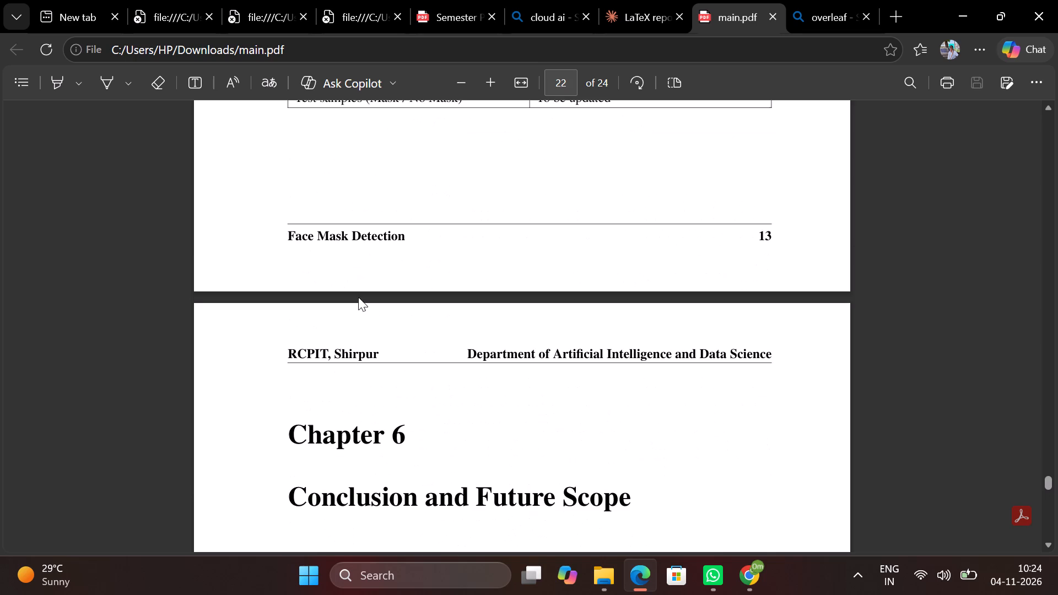
Switch to Semester Project Report.pdf and examine its closing References and Conclusion and Future Scope pages.
{"action": "left_click", "coordinate": [458, 6]}
{"action": "scroll", "coordinate": [429, 160], "scroll_direction": "down", "scroll_amount": 3}
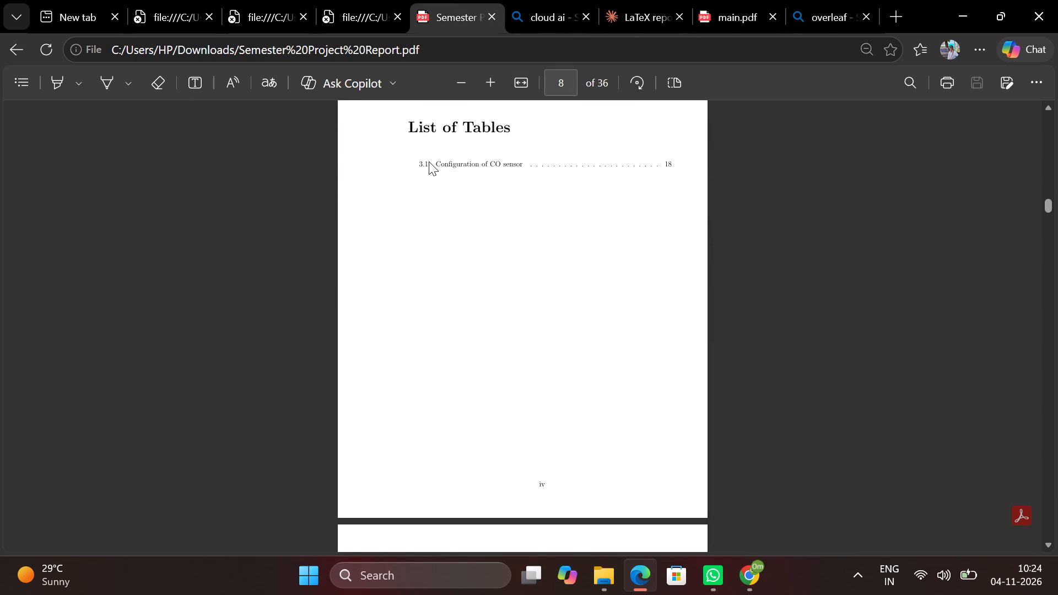
{"action": "scroll", "coordinate": [429, 161], "scroll_direction": "down", "scroll_amount": 16}
{"action": "left_click_drag", "start_coordinate": [1043, 237], "coordinate": [1057, 594]}
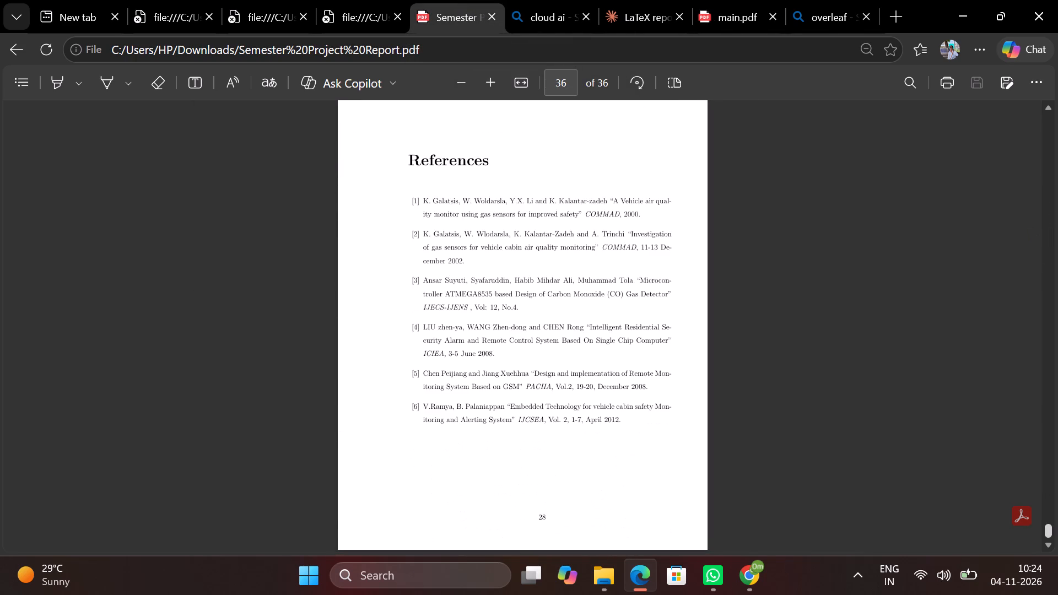
{"action": "left_click_drag", "start_coordinate": [1057, 594], "coordinate": [39, 251]}
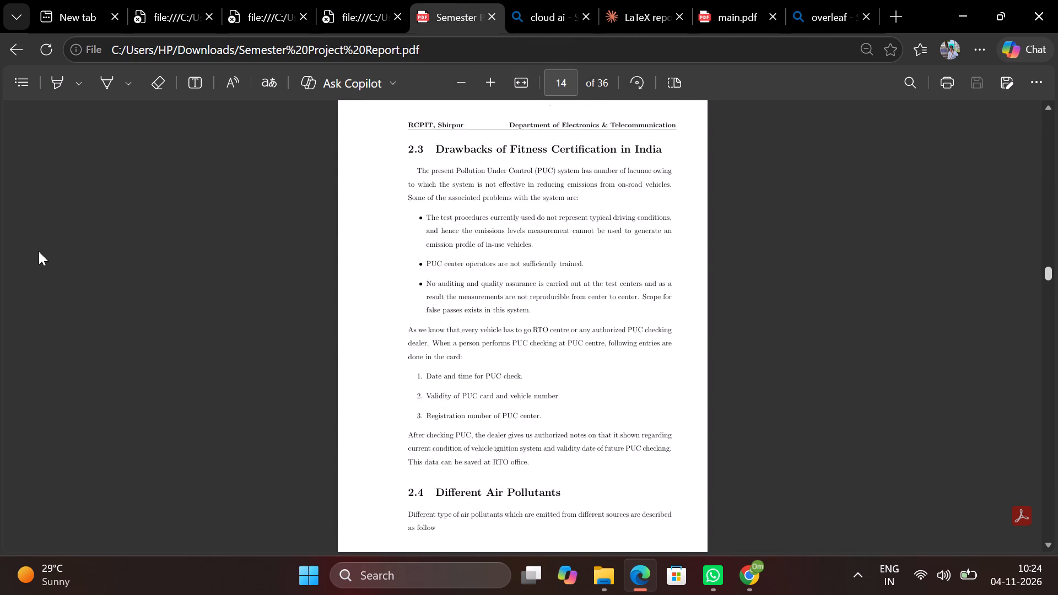
{"action": "left_click_drag", "start_coordinate": [39, 251], "coordinate": [0, 437]}
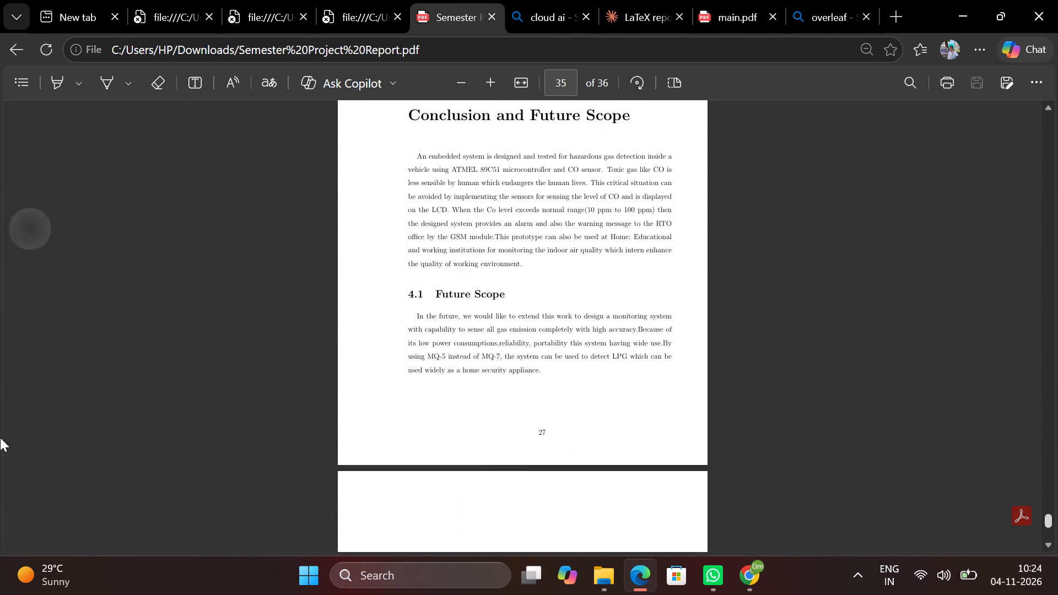
{"action": "left_click_drag", "start_coordinate": [0, 437], "coordinate": [0, 536]}
Look back through the Semester Project Report's Chapter 3 pages, including the circuit prototype, PCB and GSM Module sections.
{"action": "scroll", "coordinate": [513, 127], "scroll_direction": "up", "scroll_amount": 5}
{"action": "scroll", "coordinate": [809, 0], "scroll_direction": "up", "scroll_amount": 1}
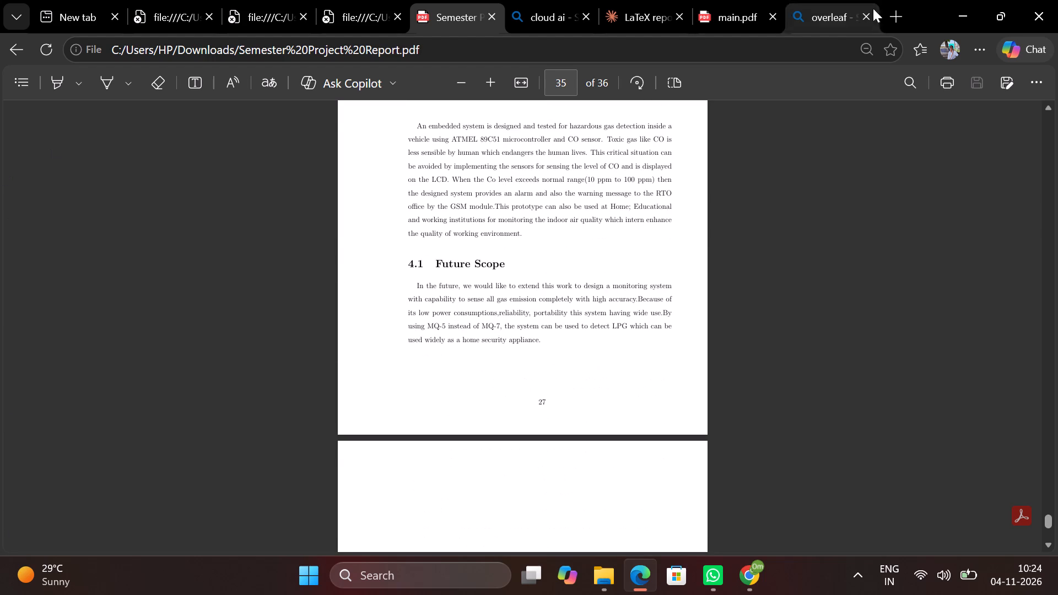
{"action": "scroll", "coordinate": [873, 8], "scroll_direction": "up", "scroll_amount": 2}
{"action": "scroll", "coordinate": [686, 322], "scroll_direction": "up", "scroll_amount": 10}
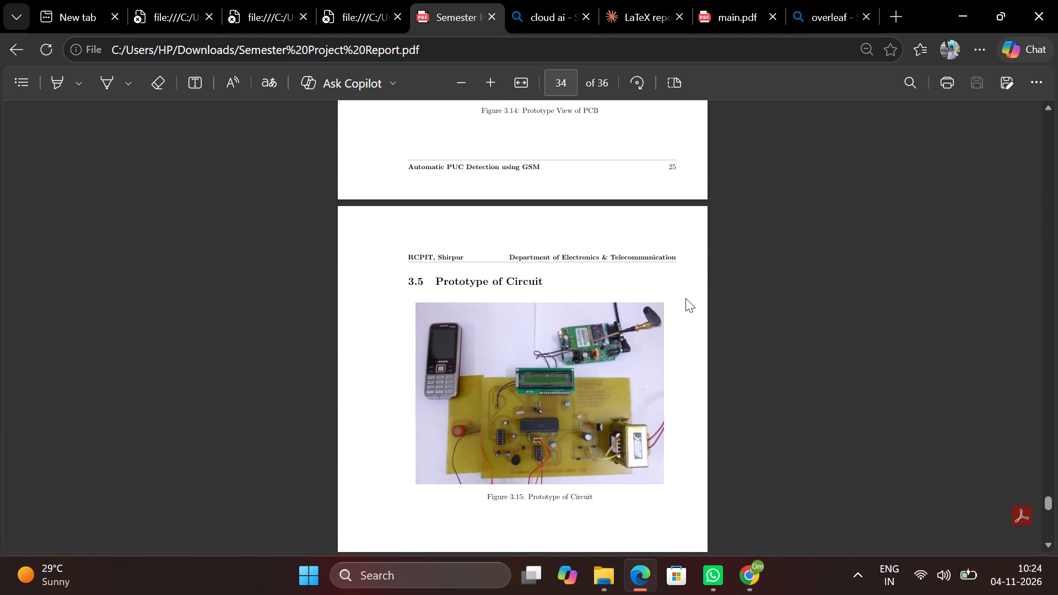
{"action": "scroll", "coordinate": [685, 288], "scroll_direction": "up", "scroll_amount": 2}
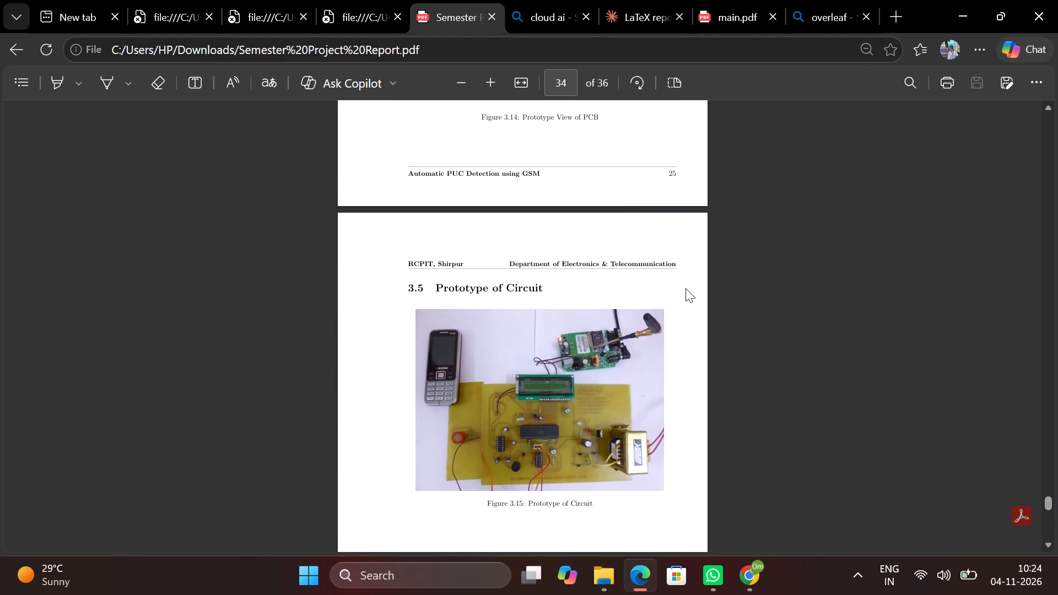
{"action": "scroll", "coordinate": [685, 288], "scroll_direction": "up", "scroll_amount": 13}
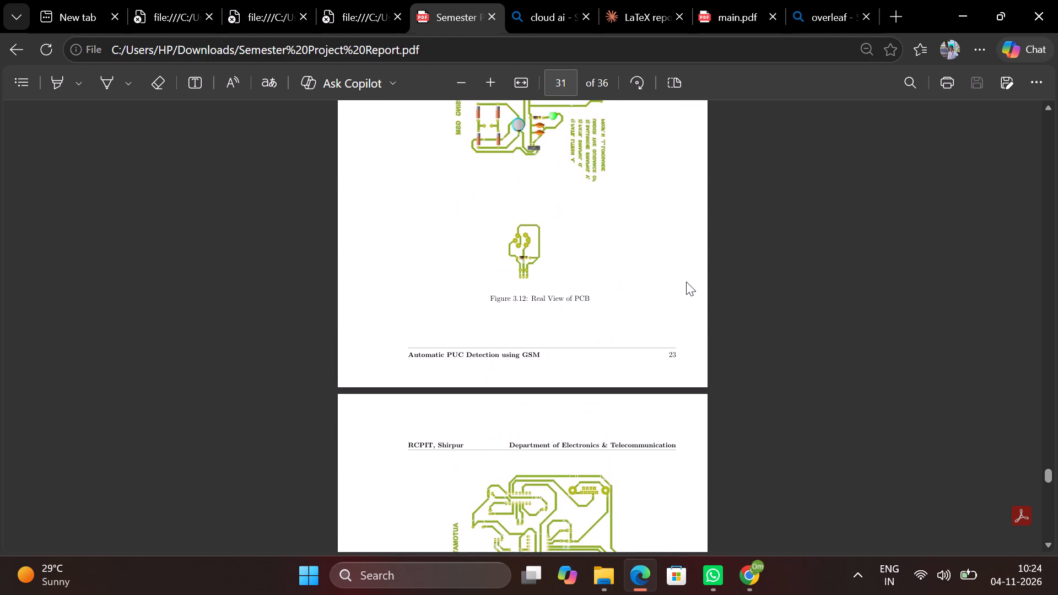
{"action": "scroll", "coordinate": [687, 281], "scroll_direction": "up", "scroll_amount": 20}
{"action": "scroll", "coordinate": [687, 281], "scroll_direction": "up", "scroll_amount": 7}
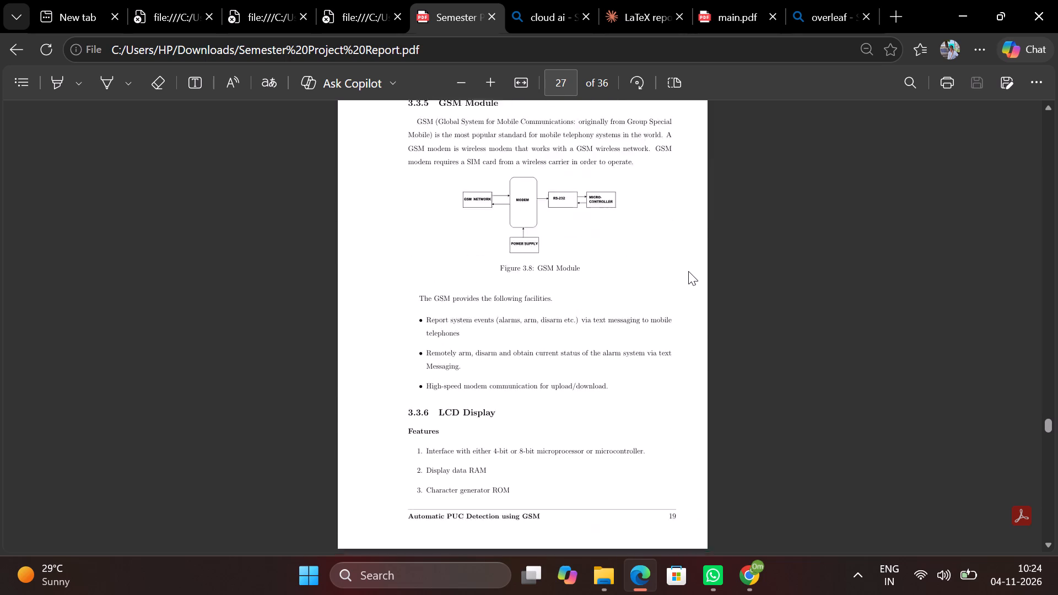
{"action": "scroll", "coordinate": [688, 271], "scroll_direction": "up", "scroll_amount": 12}
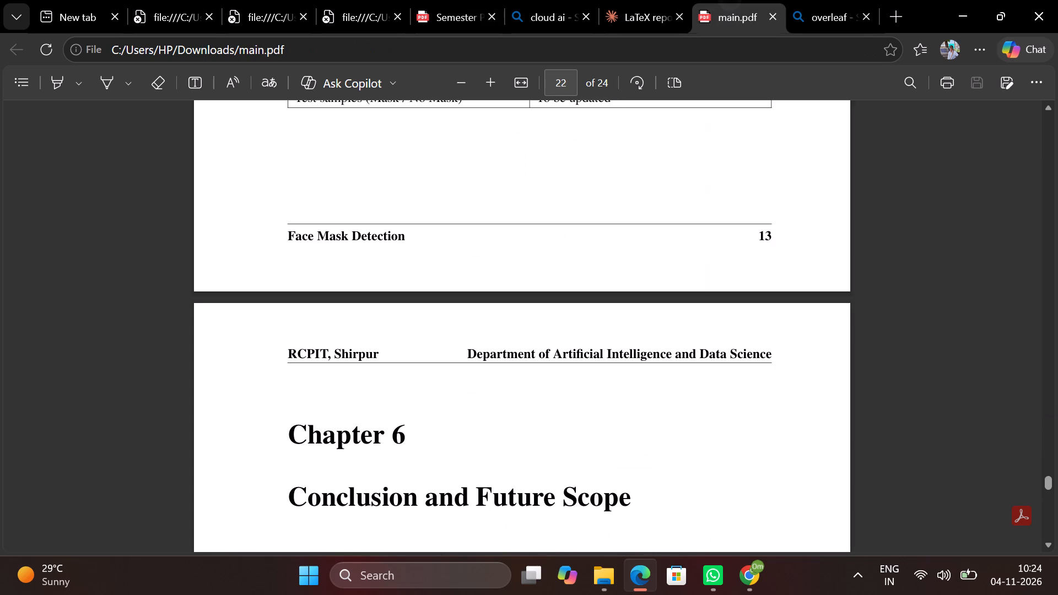
Compare main.pdf's hardware requirements and System Architecture pages with the component pages of the Semester Project Report.
{"action": "scroll", "coordinate": [688, 270], "scroll_direction": "down", "scroll_amount": 12}
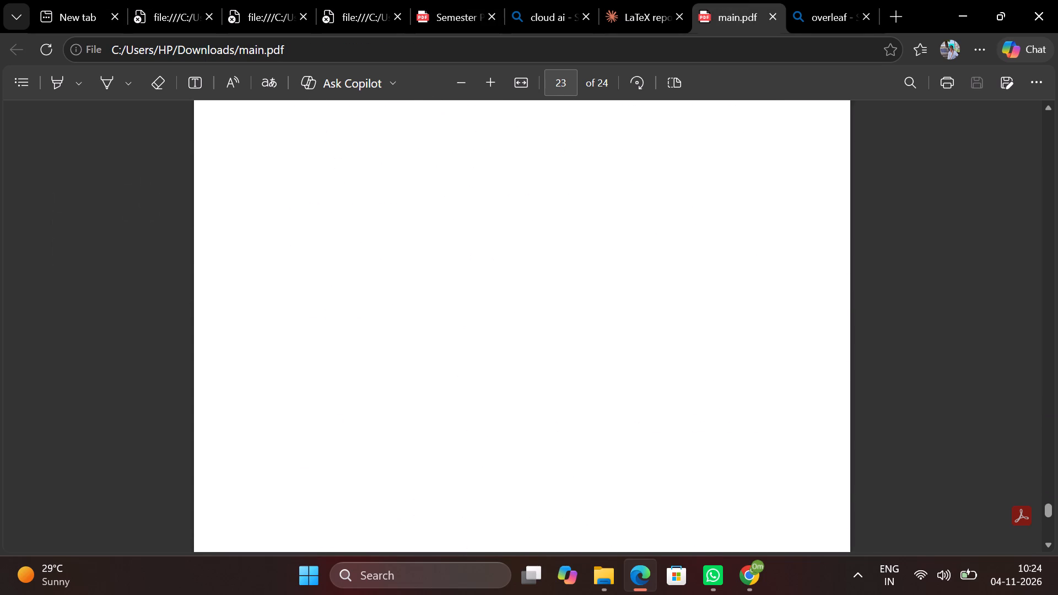
{"action": "scroll", "coordinate": [688, 270], "scroll_direction": "down", "scroll_amount": 2}
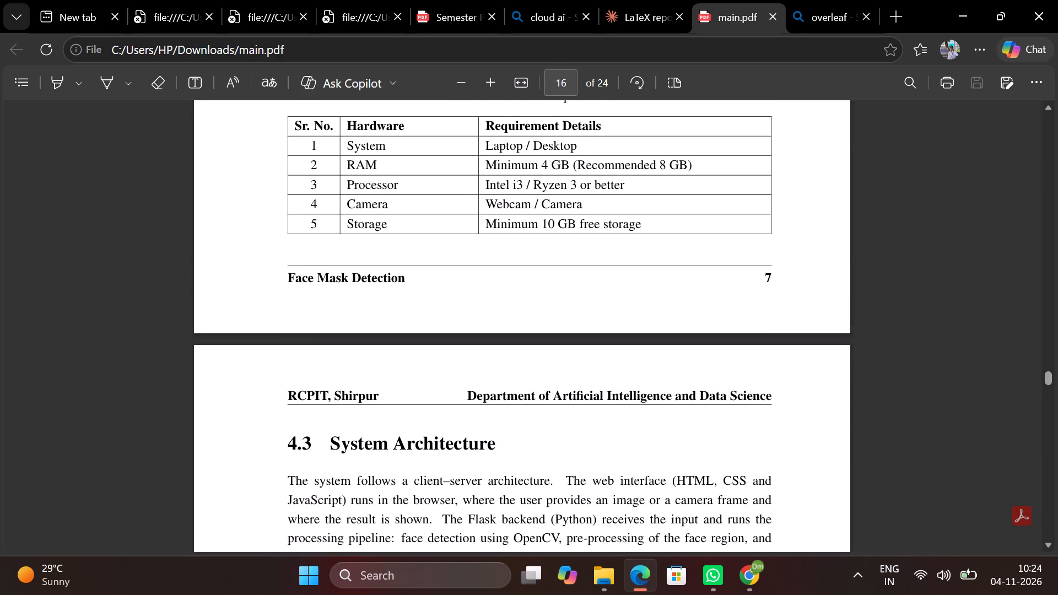
{"action": "scroll", "coordinate": [688, 270], "scroll_direction": "down", "scroll_amount": 2}
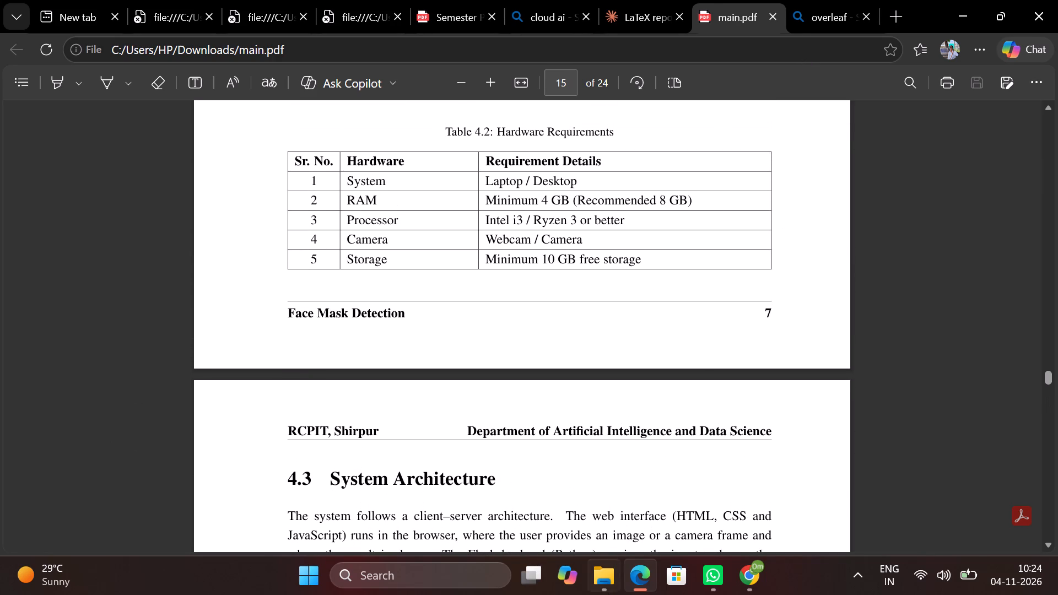
{"action": "left_click", "coordinate": [433, 0]}
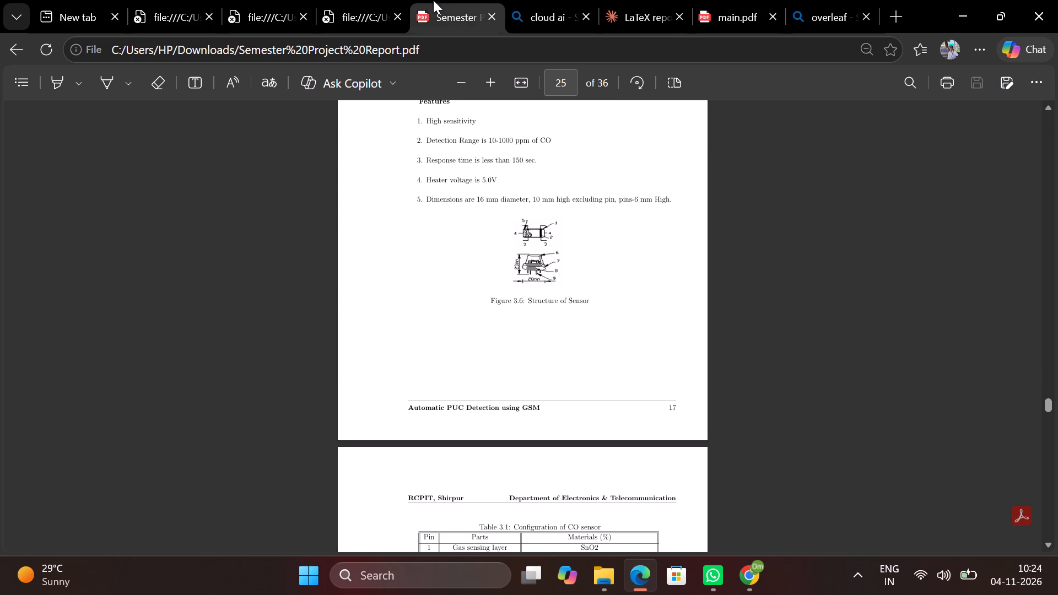
{"action": "scroll", "coordinate": [570, 378], "scroll_direction": "up", "scroll_amount": 8}
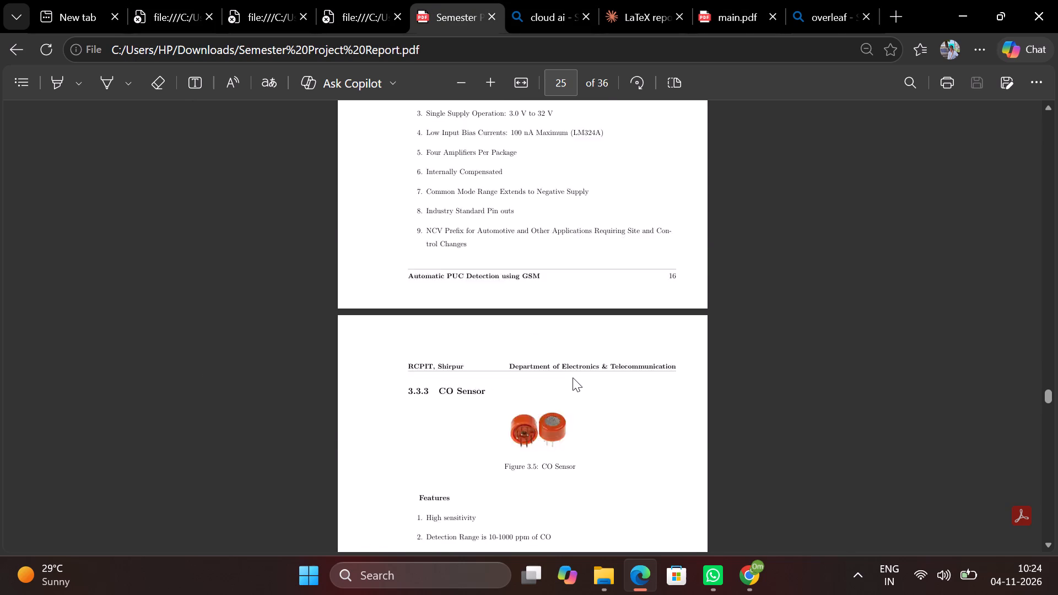
{"action": "scroll", "coordinate": [573, 377], "scroll_direction": "up", "scroll_amount": 3}
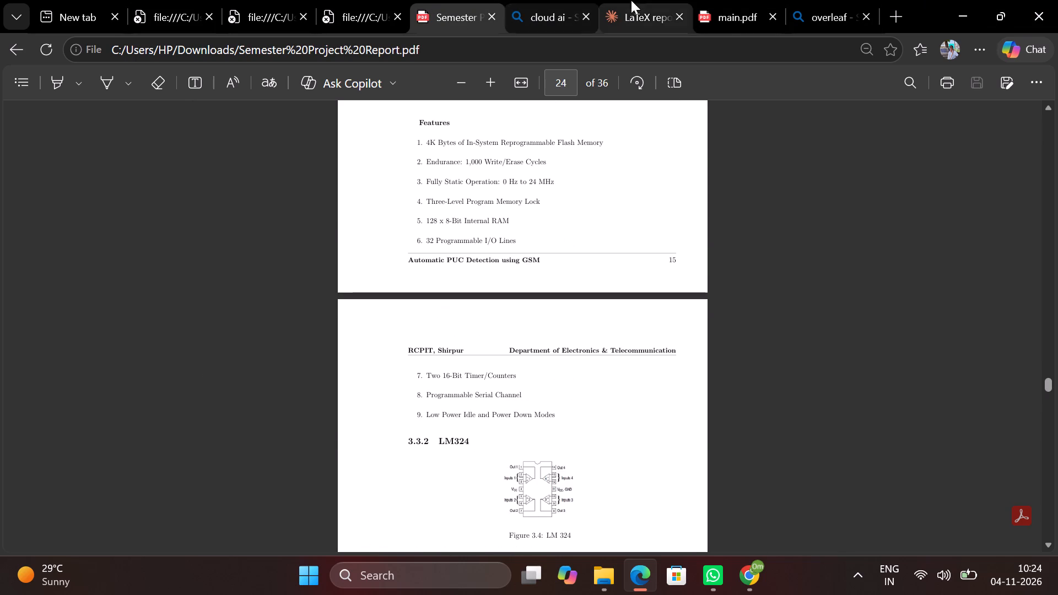
Review main.pdf from the System Architecture section through Chapter 5 to the Bibliography pages.
{"action": "left_click", "coordinate": [730, 6]}
{"action": "scroll", "coordinate": [626, 361], "scroll_direction": "down", "scroll_amount": 11}
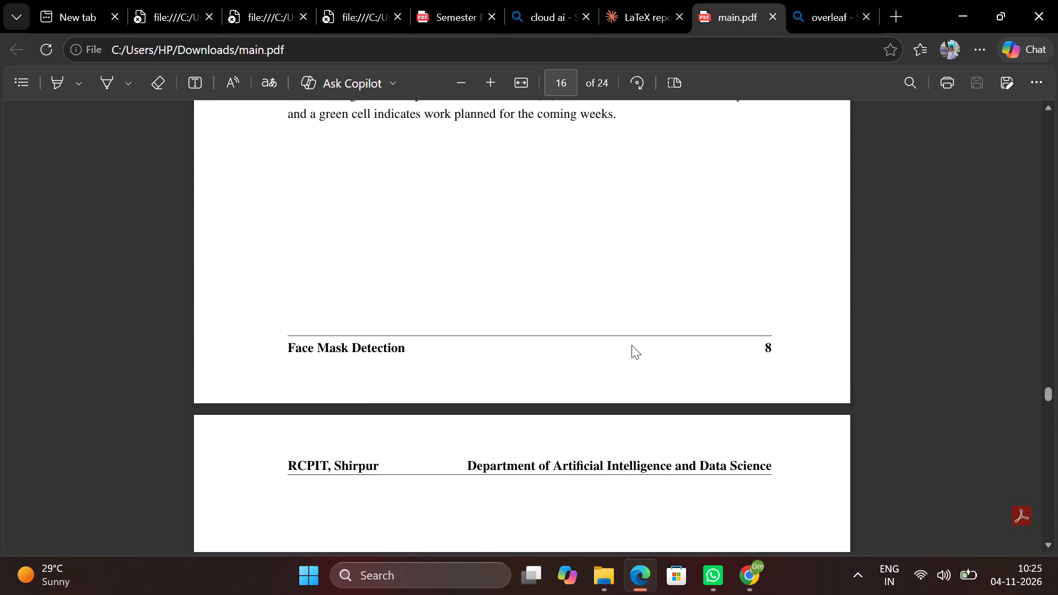
{"action": "scroll", "coordinate": [631, 345], "scroll_direction": "down", "scroll_amount": 12}
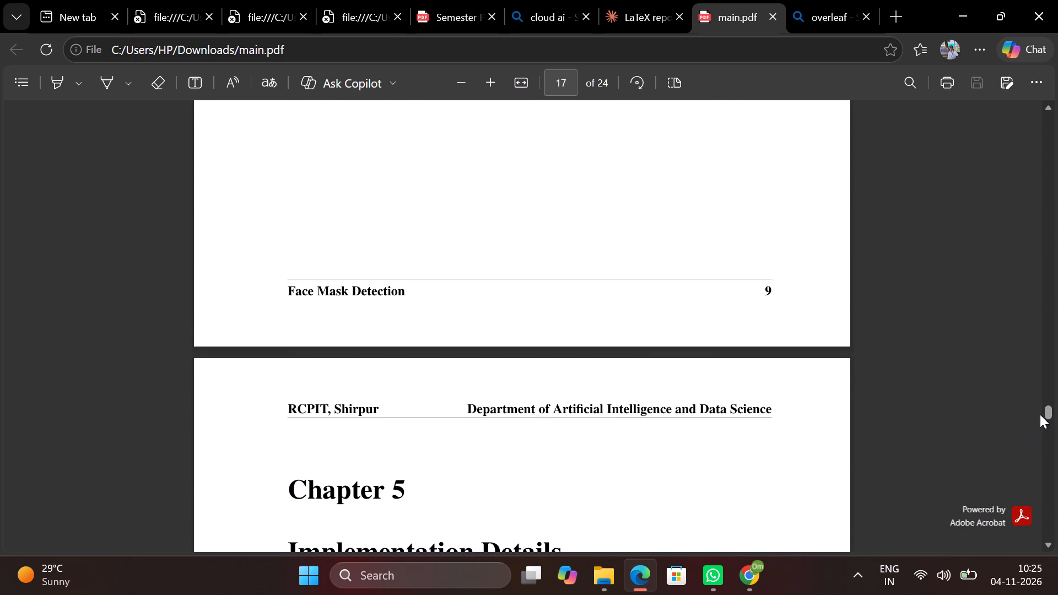
{"action": "left_click_drag", "start_coordinate": [1043, 413], "coordinate": [1041, 502]}
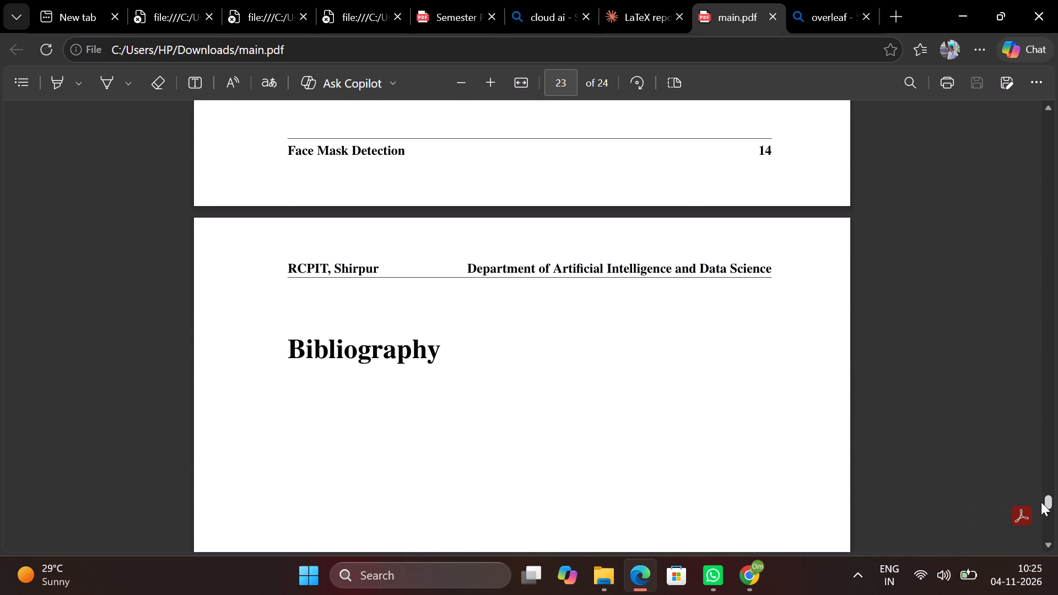
{"action": "left_click_drag", "start_coordinate": [1041, 502], "coordinate": [1034, 516]}
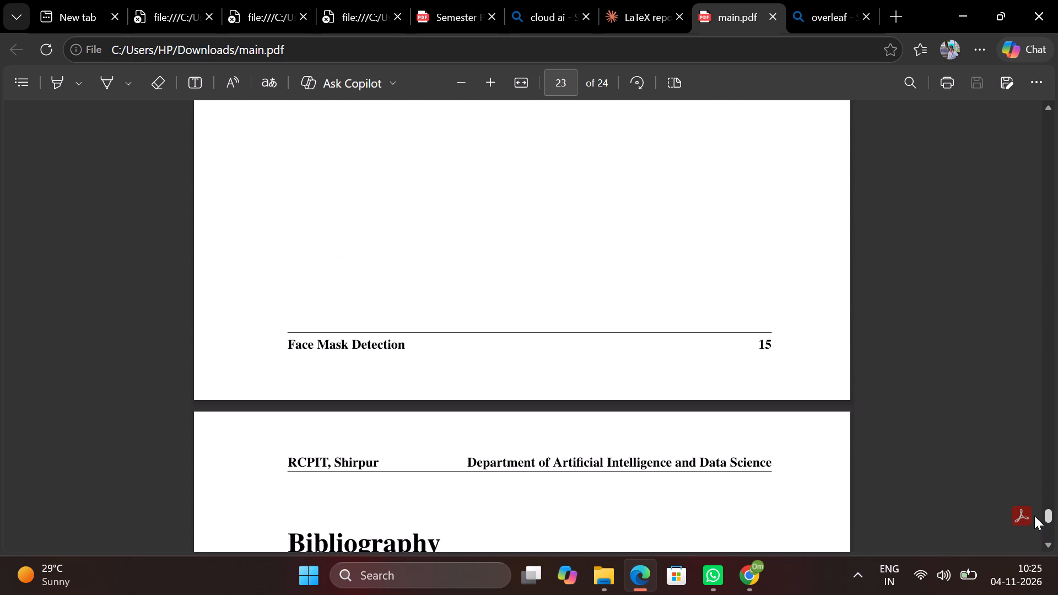
{"action": "left_click_drag", "start_coordinate": [1034, 516], "coordinate": [1030, 507]}
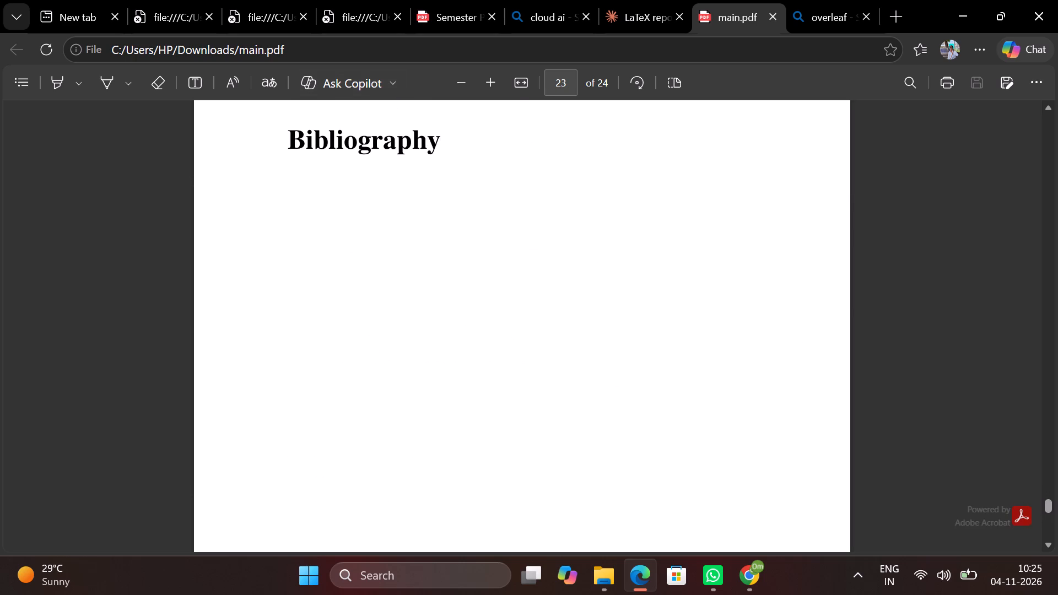
{"action": "scroll", "coordinate": [478, 51], "scroll_direction": "up", "scroll_amount": 3}
{"action": "scroll", "coordinate": [547, 144], "scroll_direction": "up", "scroll_amount": 3}
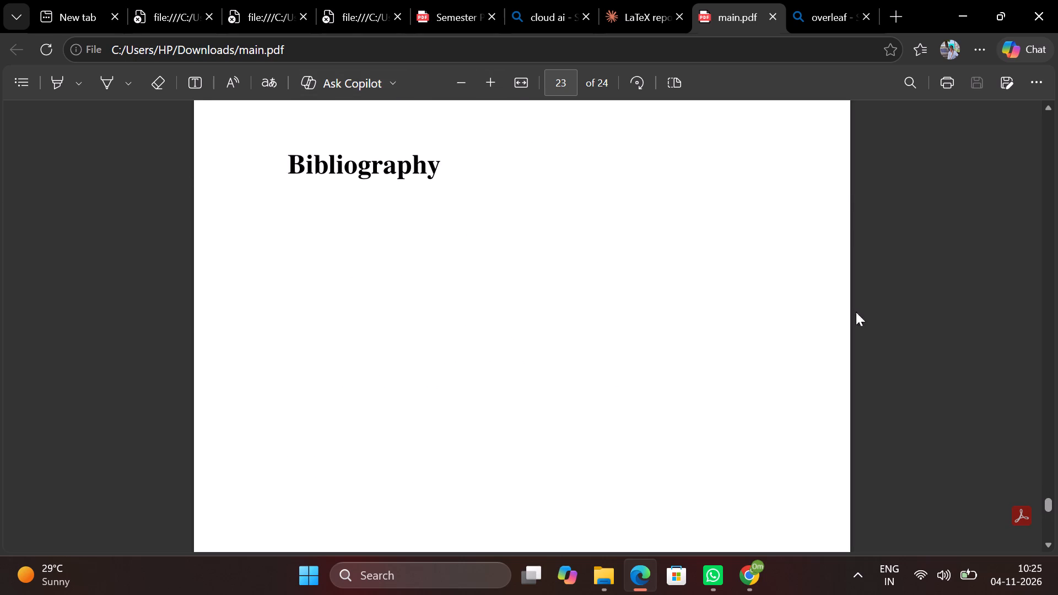
{"action": "scroll", "coordinate": [856, 312], "scroll_direction": "up", "scroll_amount": 1}
{"action": "left_click", "coordinate": [735, 0]}
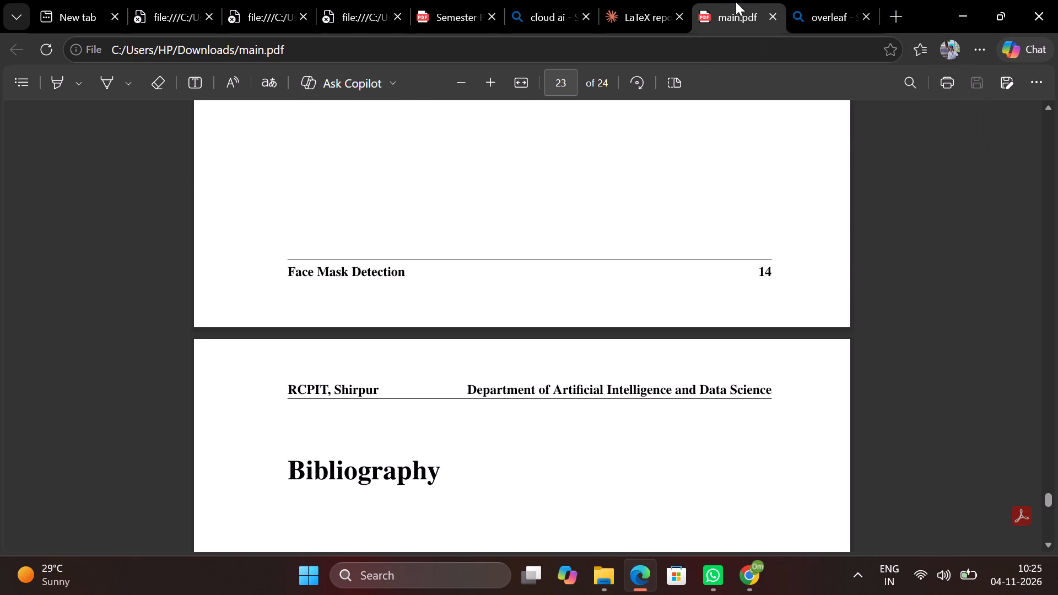
Search the web for a pdf to word converter in a new tab and open iLovePDF's PDF to WORD page.
{"action": "left_click", "coordinate": [893, 9]}
{"action": "left_click", "coordinate": [770, 46]}
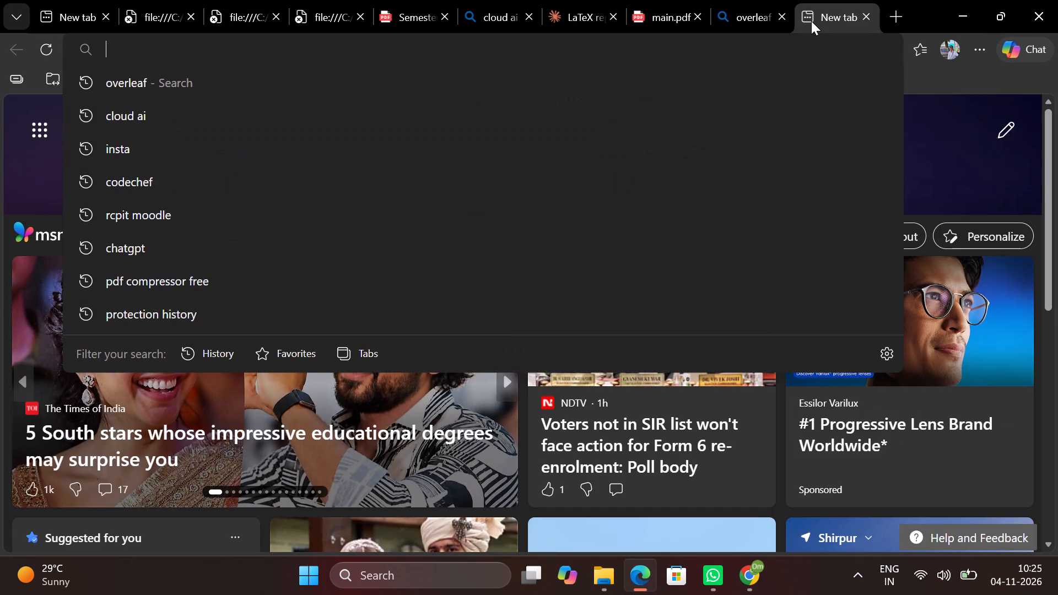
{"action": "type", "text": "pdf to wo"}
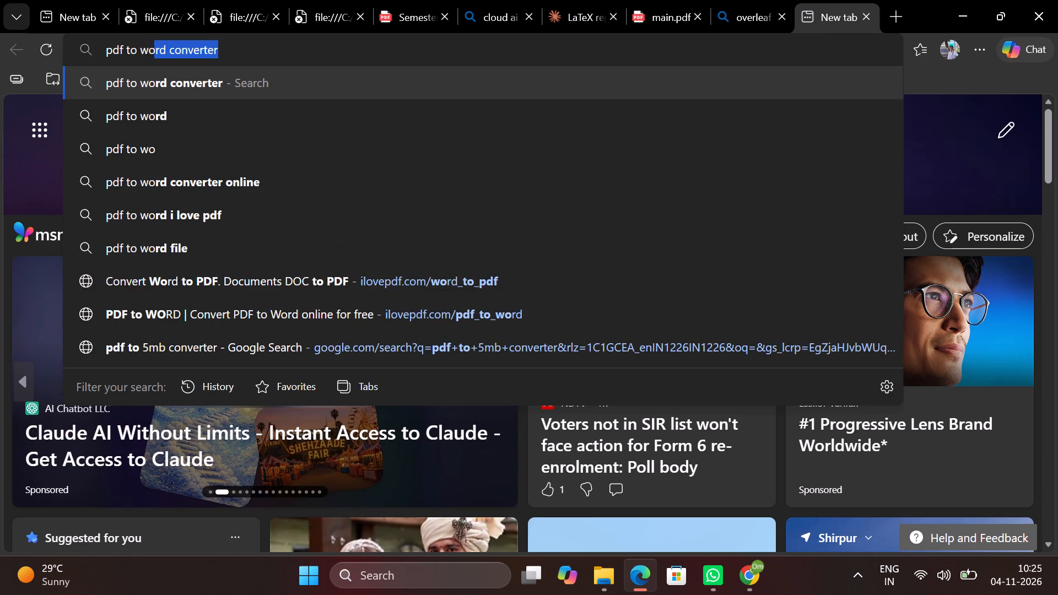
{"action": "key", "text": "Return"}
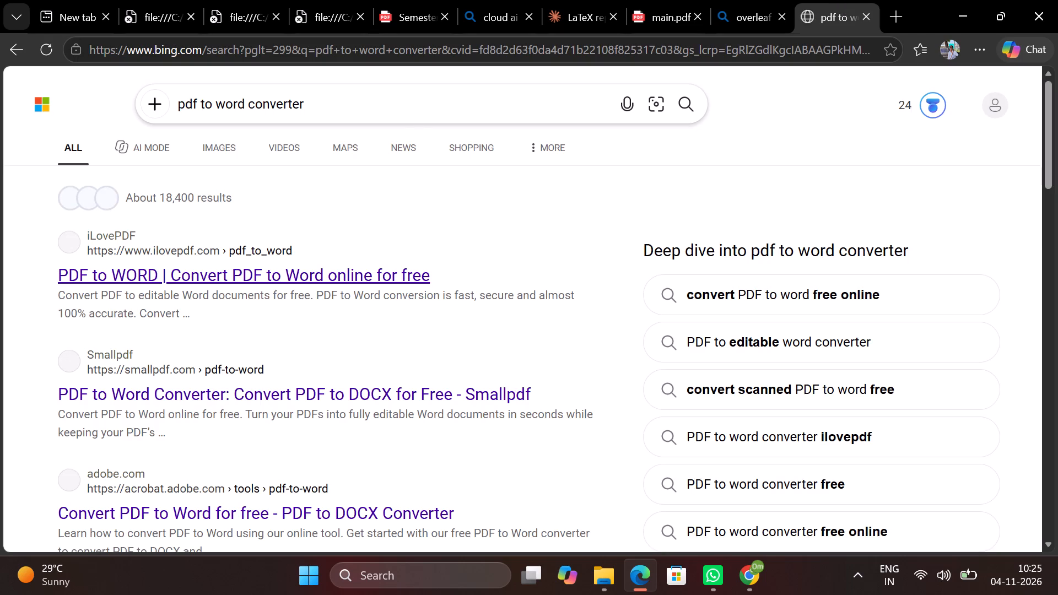
{"action": "left_click", "coordinate": [186, 262]}
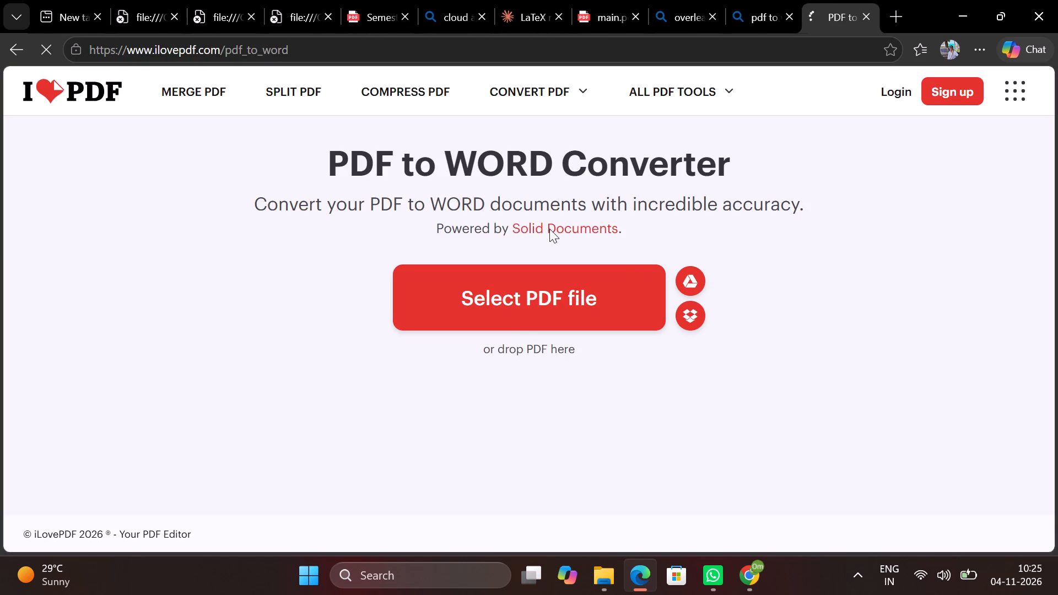
Convert main.pdf from the Downloads folder to Word without OCR and download the converted document.
{"action": "left_click", "coordinate": [539, 287]}
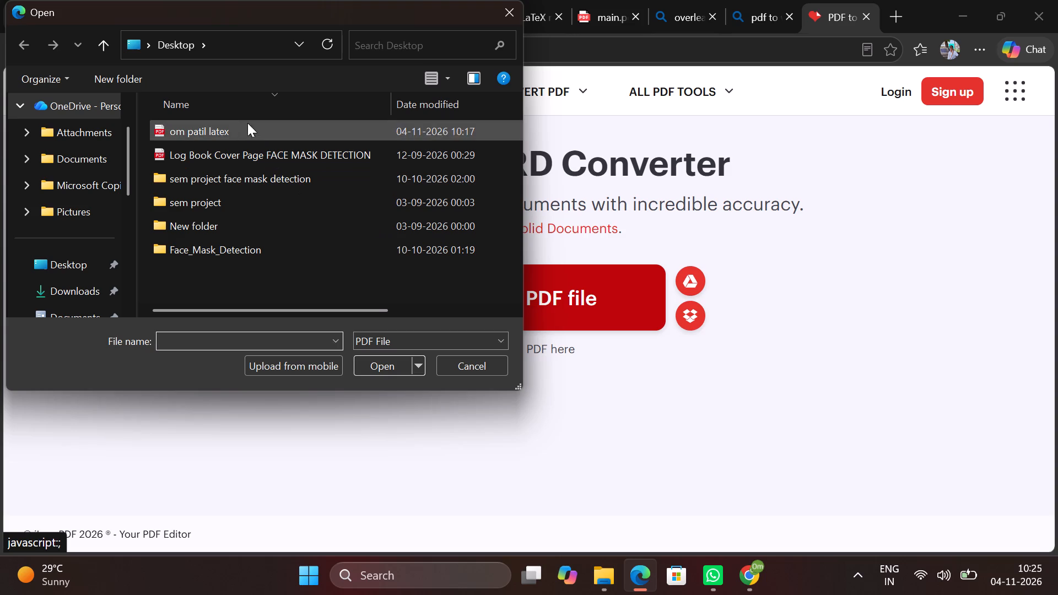
{"action": "left_click", "coordinate": [82, 281]}
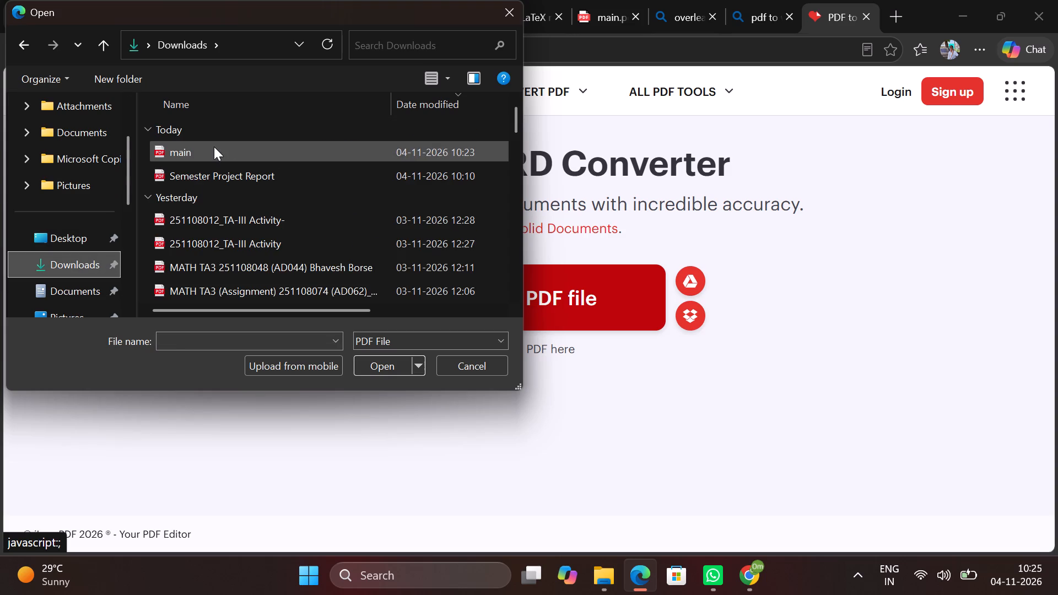
{"action": "left_click", "coordinate": [214, 147]}
{"action": "left_click", "coordinate": [382, 361]}
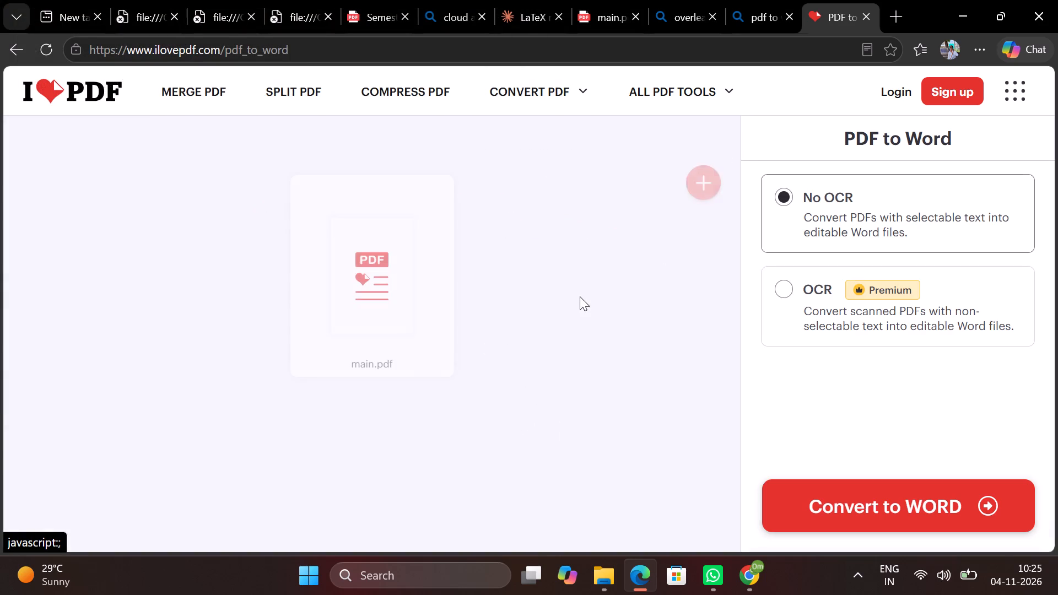
{"action": "left_click", "coordinate": [919, 497]}
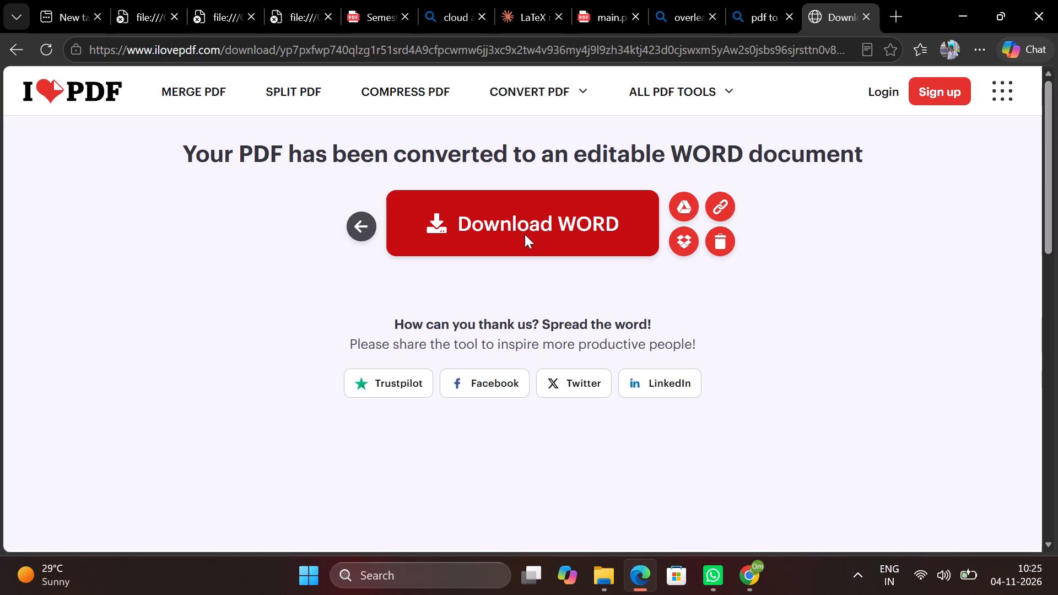
{"action": "left_click", "coordinate": [525, 232]}
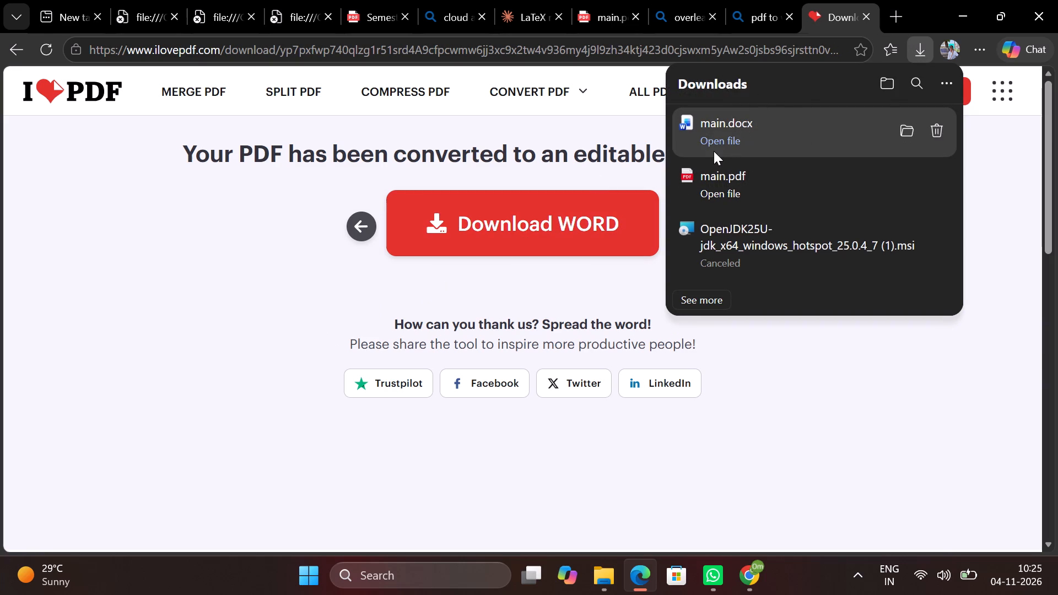
Open the downloaded main.docx in Word and enable editing.
{"action": "left_click", "coordinate": [714, 151]}
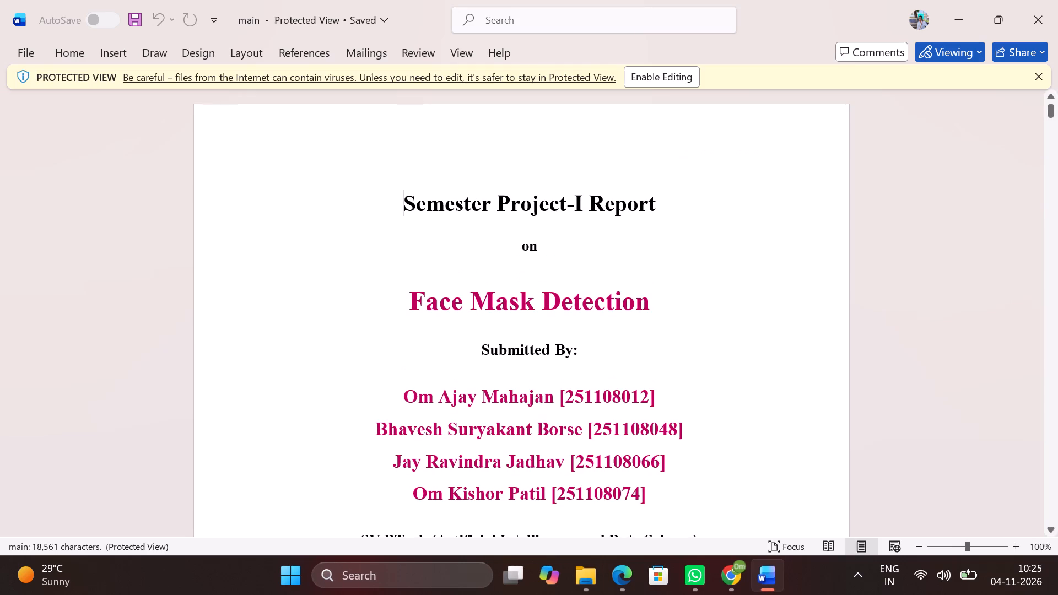
{"action": "left_click", "coordinate": [686, 84]}
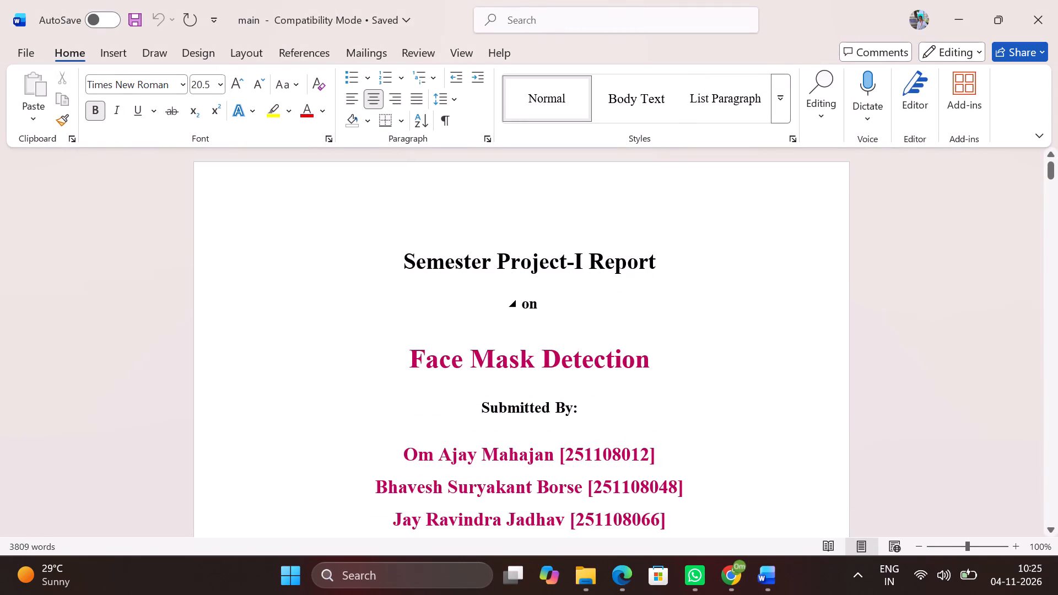
Delete the extra Bibliography heading on the otherwise empty page before the reference list, near the end of main.docx.
{"action": "scroll", "coordinate": [640, 271], "scroll_direction": "down", "scroll_amount": 3}
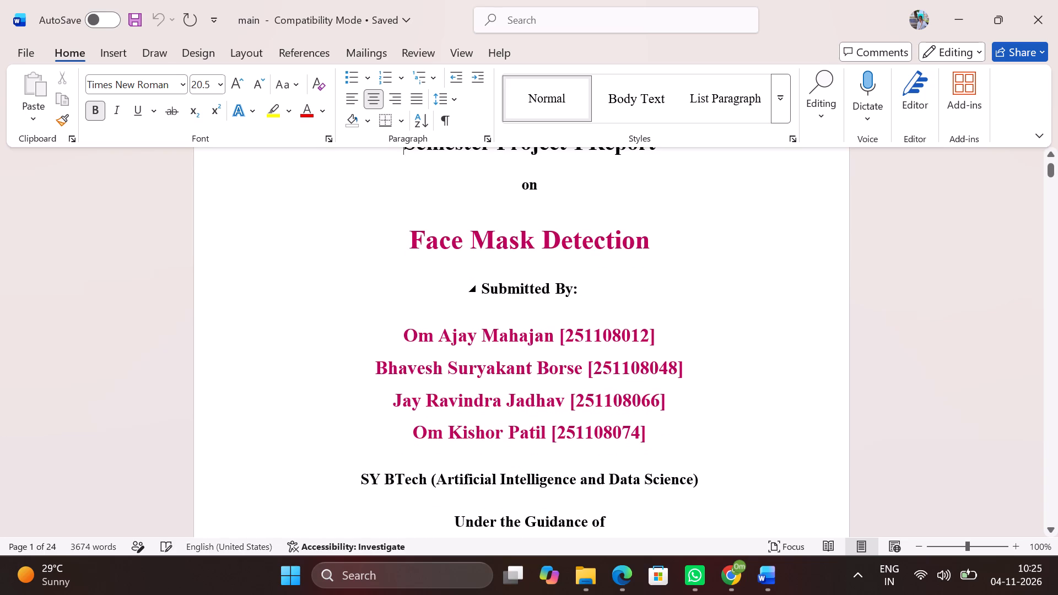
{"action": "scroll", "coordinate": [641, 268], "scroll_direction": "down", "scroll_amount": 16}
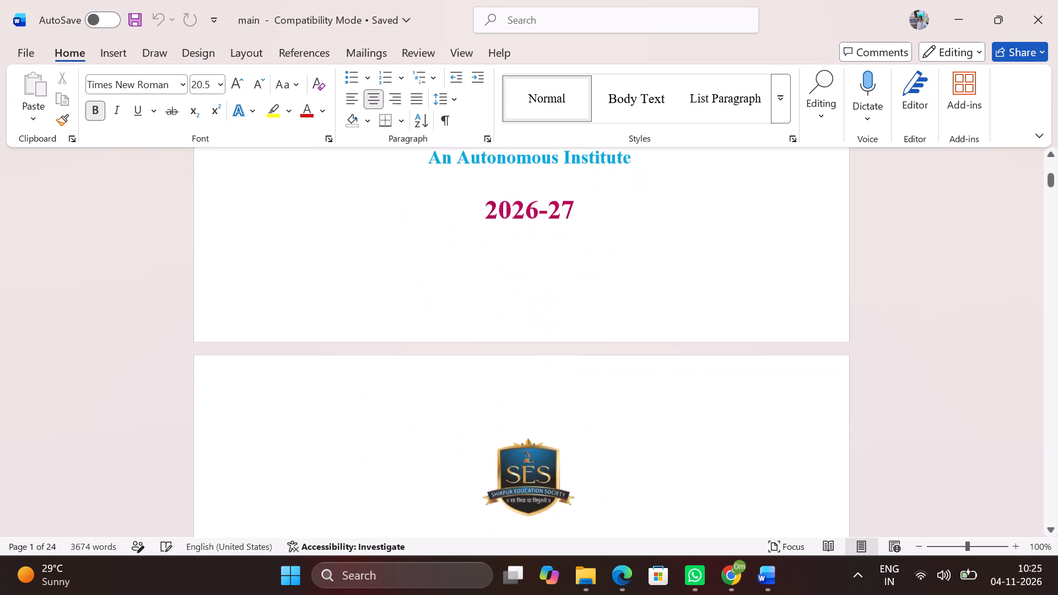
{"action": "scroll", "coordinate": [650, 258], "scroll_direction": "down", "scroll_amount": 20}
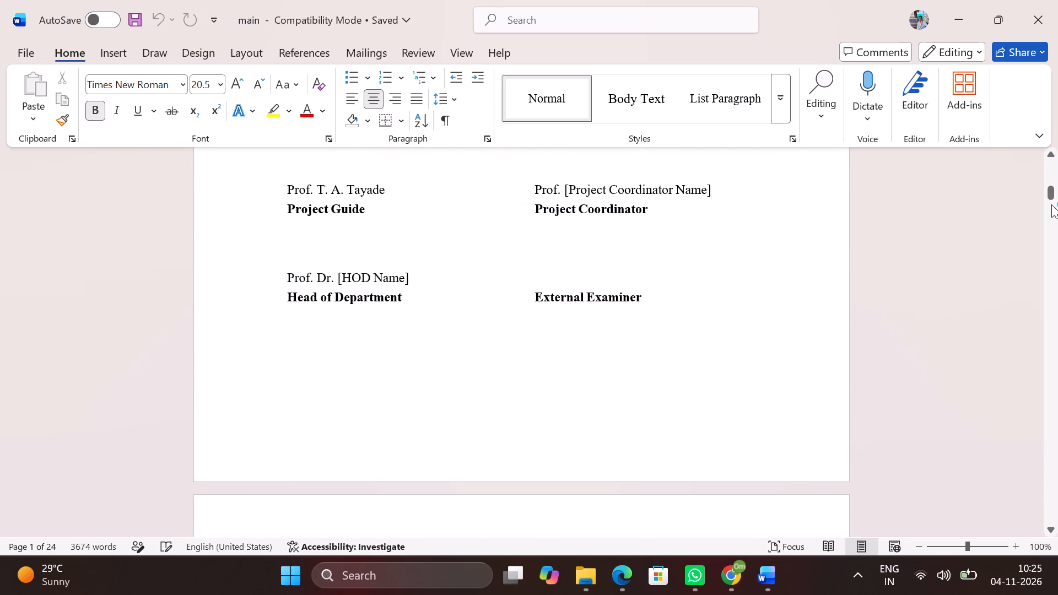
{"action": "left_click_drag", "start_coordinate": [1050, 197], "coordinate": [1057, 594]}
{"action": "scroll", "coordinate": [672, 446], "scroll_direction": "up", "scroll_amount": 5}
{"action": "scroll", "coordinate": [580, 386], "scroll_direction": "up", "scroll_amount": 3}
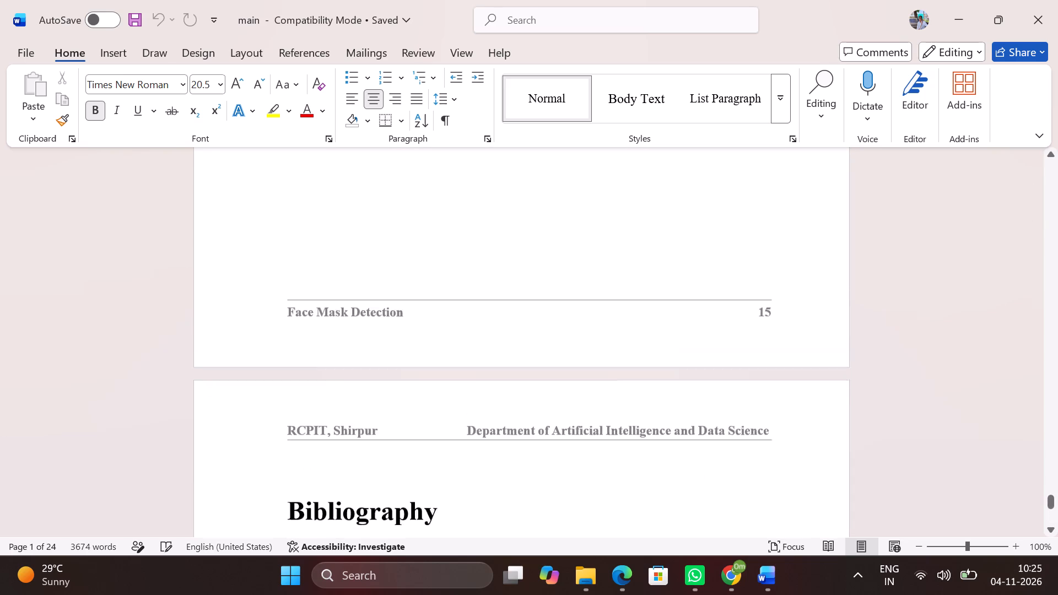
{"action": "scroll", "coordinate": [580, 386], "scroll_direction": "up", "scroll_amount": 11}
{"action": "scroll", "coordinate": [521, 359], "scroll_direction": "up", "scroll_amount": 5}
{"action": "scroll", "coordinate": [453, 353], "scroll_direction": "up", "scroll_amount": 1}
{"action": "left_click", "coordinate": [317, 319]}
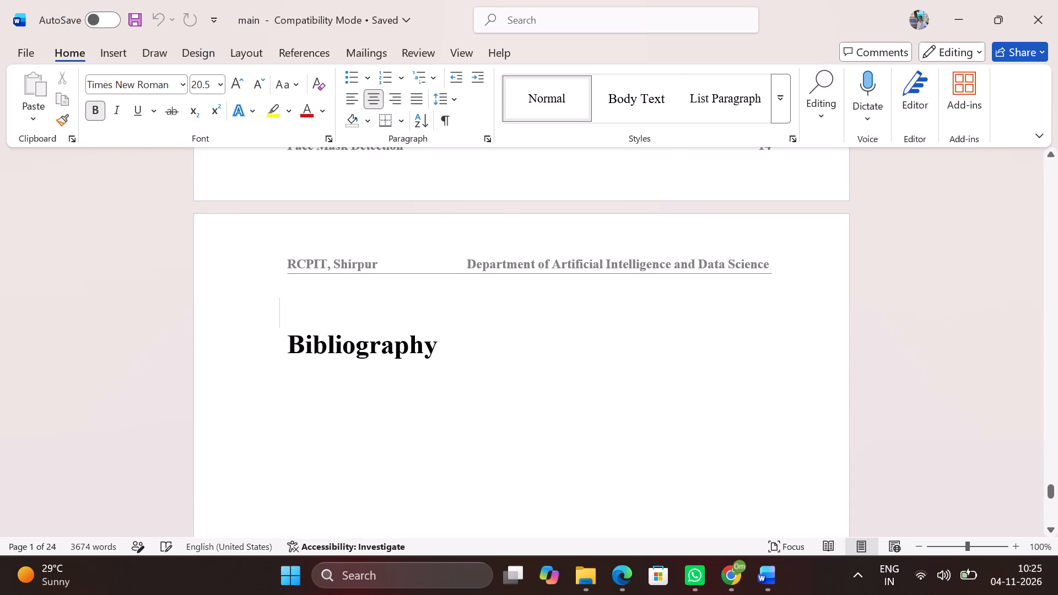
{"action": "left_click", "coordinate": [229, 252]}
{"action": "left_click_drag", "start_coordinate": [229, 250], "coordinate": [662, 412]}
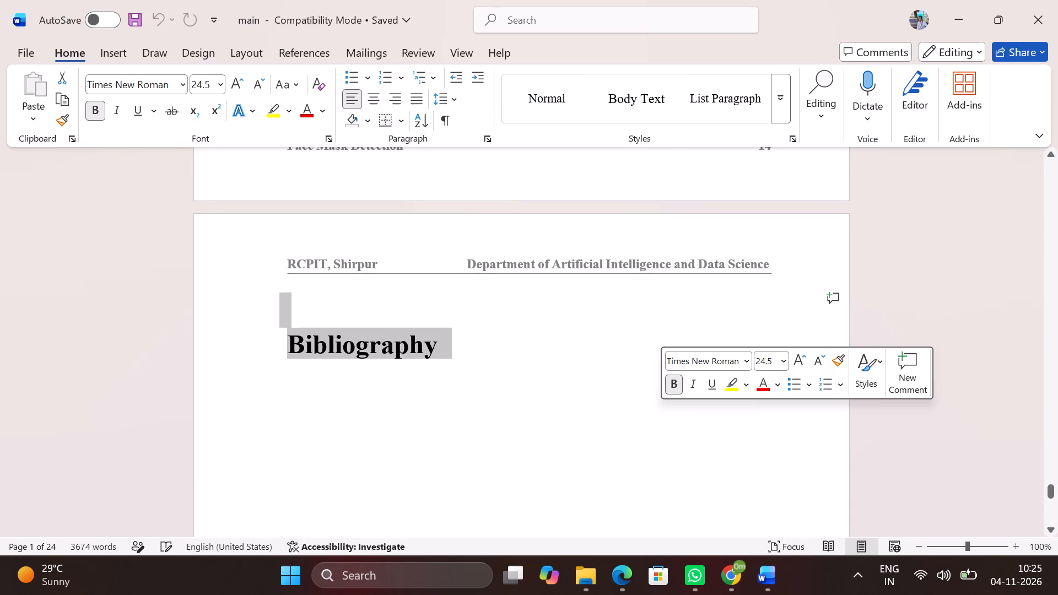
{"action": "key", "text": "Delete"}
Review the converted report from the Bibliography back to the title page, including the chapter tables, block diagram and page layout.
{"action": "scroll", "coordinate": [633, 357], "scroll_direction": "up", "scroll_amount": 3}
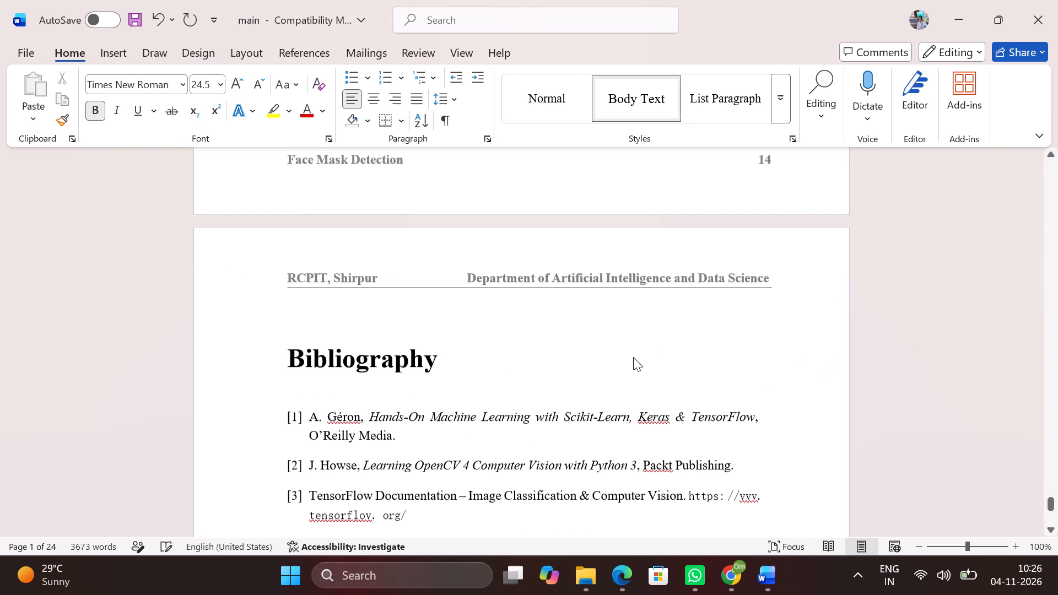
{"action": "scroll", "coordinate": [633, 357], "scroll_direction": "up", "scroll_amount": 20}
{"action": "scroll", "coordinate": [633, 357], "scroll_direction": "up", "scroll_amount": 13}
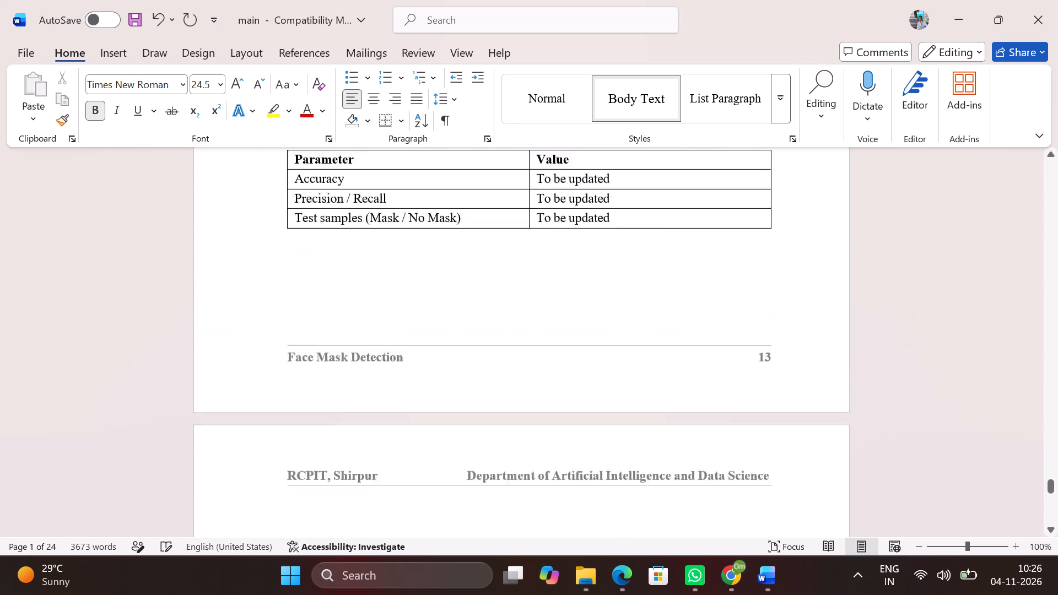
{"action": "scroll", "coordinate": [633, 356], "scroll_direction": "up", "scroll_amount": 20}
{"action": "scroll", "coordinate": [633, 356], "scroll_direction": "up", "scroll_amount": 20}
{"action": "scroll", "coordinate": [633, 356], "scroll_direction": "up", "scroll_amount": 3}
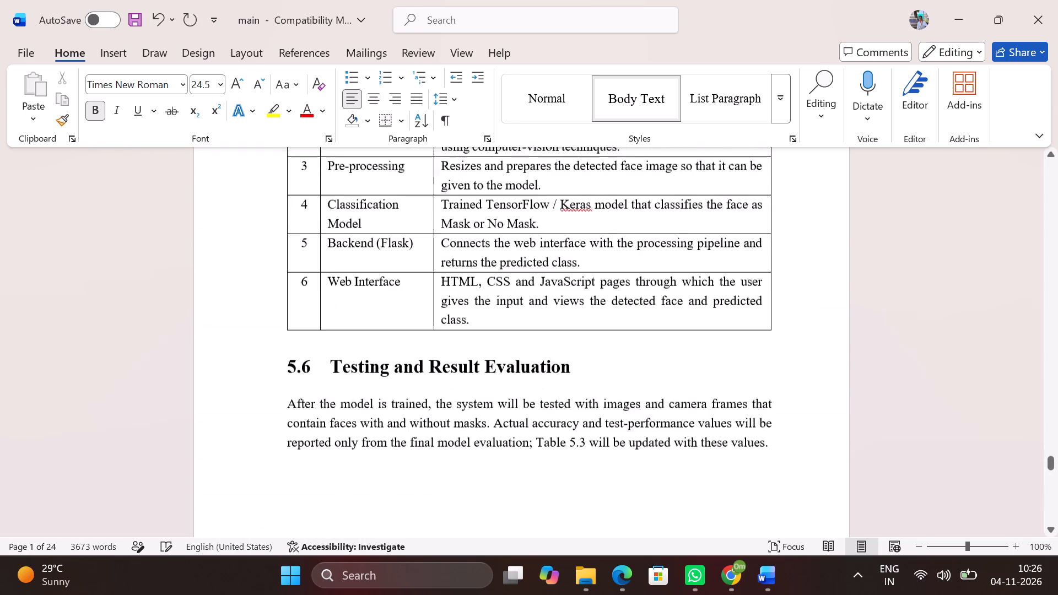
{"action": "scroll", "coordinate": [633, 356], "scroll_direction": "up", "scroll_amount": 20}
{"action": "scroll", "coordinate": [633, 356], "scroll_direction": "up", "scroll_amount": 20}
{"action": "scroll", "coordinate": [633, 356], "scroll_direction": "up", "scroll_amount": 2}
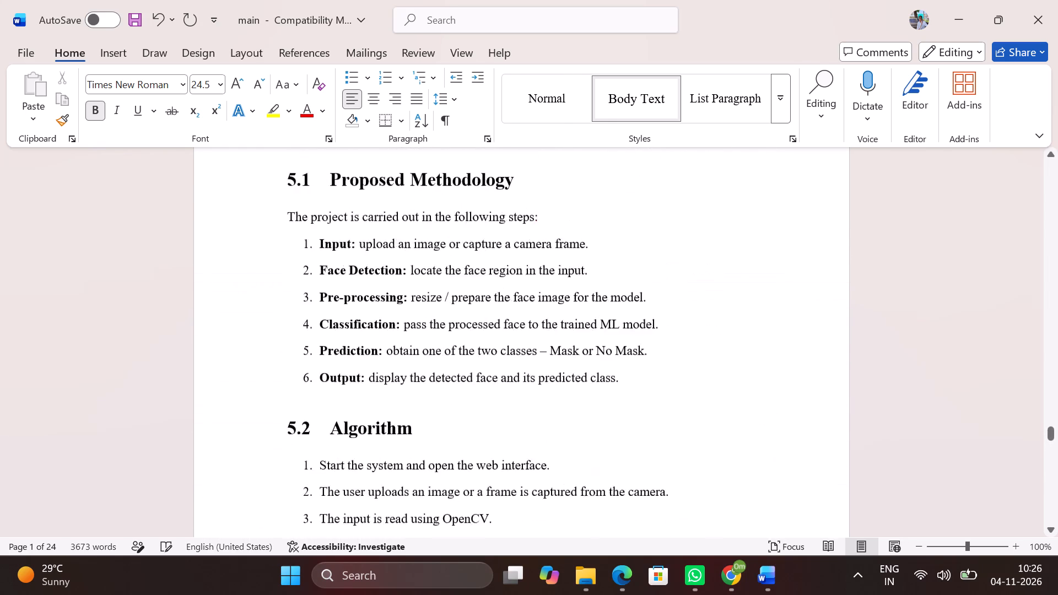
{"action": "scroll", "coordinate": [635, 355], "scroll_direction": "up", "scroll_amount": 20}
{"action": "scroll", "coordinate": [635, 355], "scroll_direction": "up", "scroll_amount": 20}
{"action": "scroll", "coordinate": [635, 355], "scroll_direction": "up", "scroll_amount": 2}
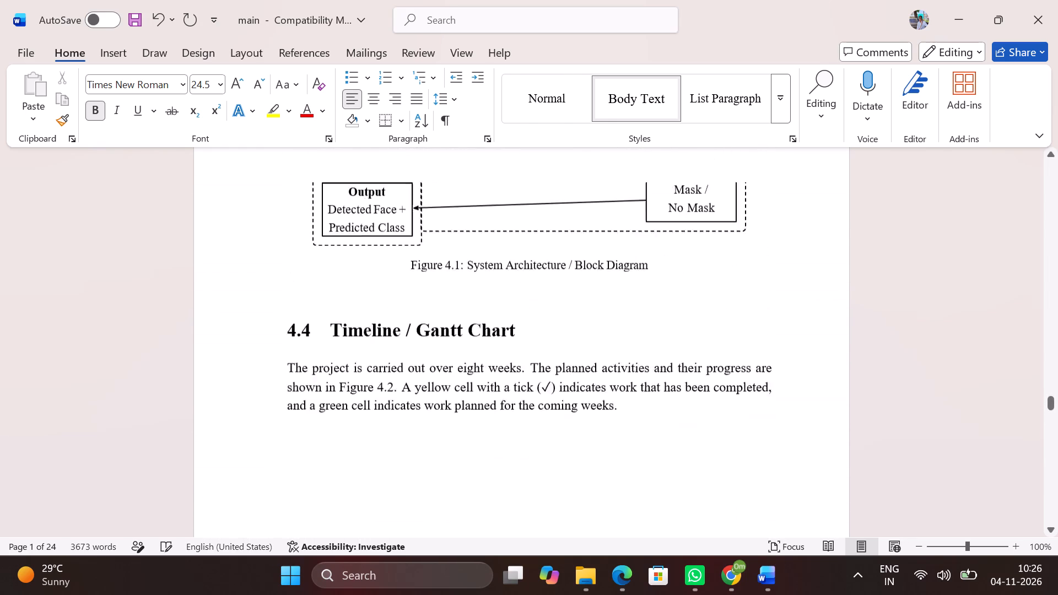
{"action": "scroll", "coordinate": [635, 356], "scroll_direction": "up", "scroll_amount": 15}
{"action": "scroll", "coordinate": [635, 356], "scroll_direction": "up", "scroll_amount": 20}
{"action": "scroll", "coordinate": [635, 356], "scroll_direction": "up", "scroll_amount": 6}
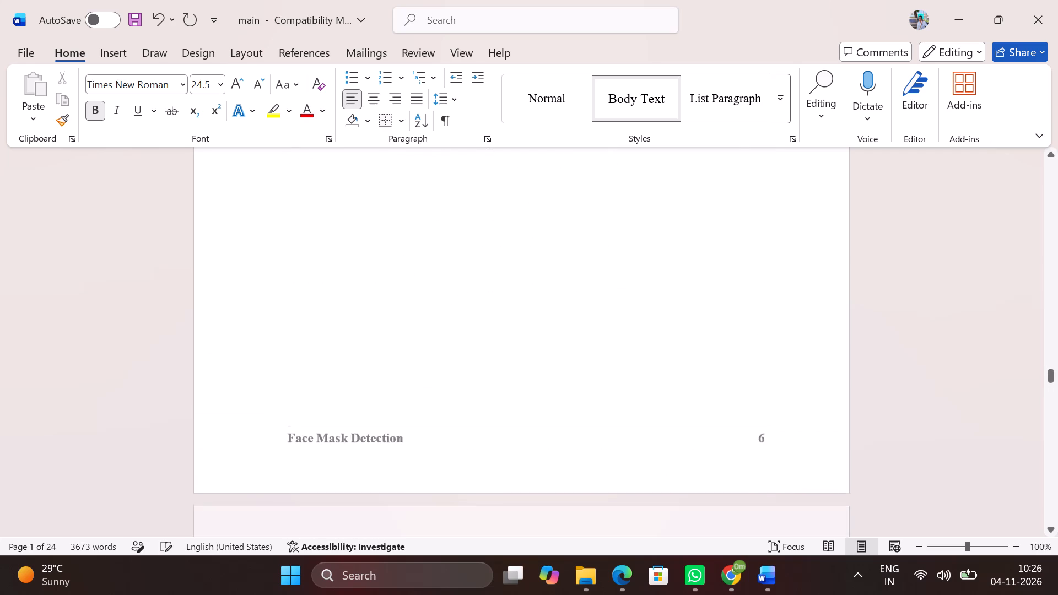
{"action": "scroll", "coordinate": [635, 355], "scroll_direction": "up", "scroll_amount": 14}
{"action": "left_click_drag", "start_coordinate": [1049, 361], "coordinate": [1049, 360]}
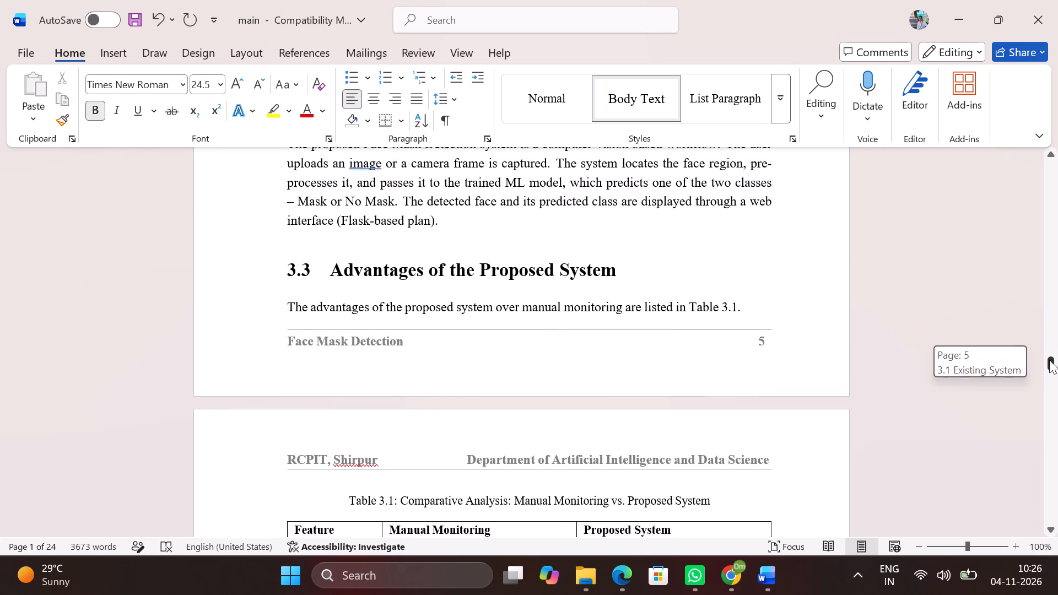
{"action": "left_click_drag", "start_coordinate": [1049, 360], "coordinate": [1055, 166]}
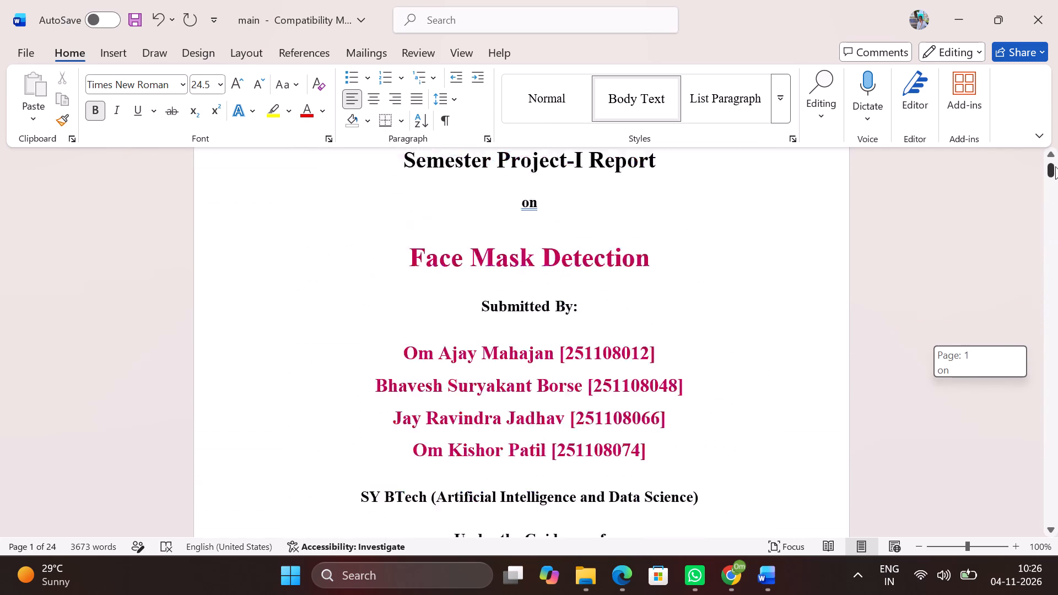
{"action": "left_click_drag", "start_coordinate": [1055, 166], "coordinate": [1050, 310]}
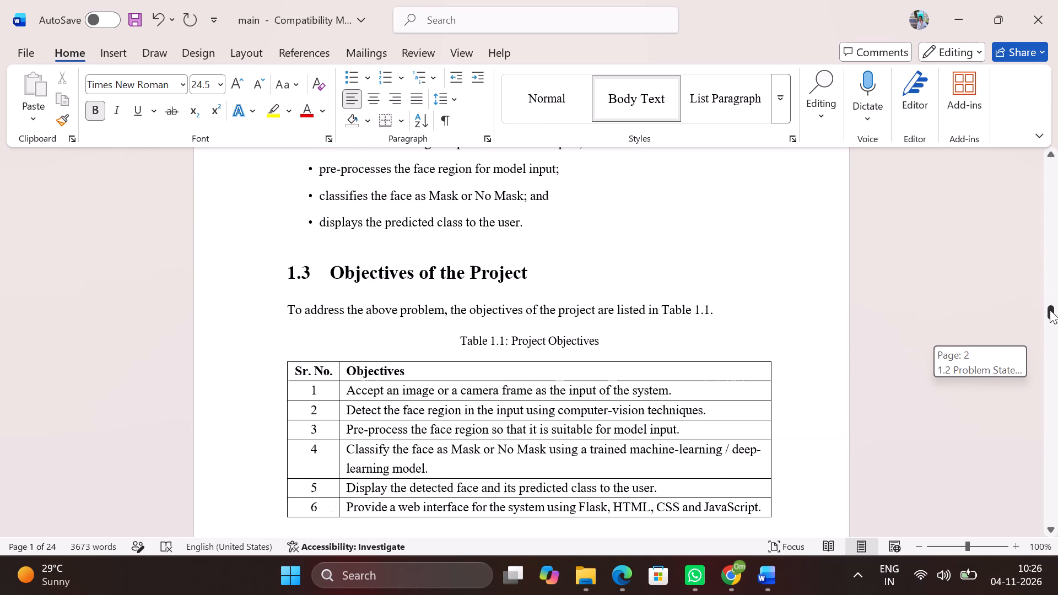
{"action": "left_click_drag", "start_coordinate": [1050, 310], "coordinate": [1049, 364]}
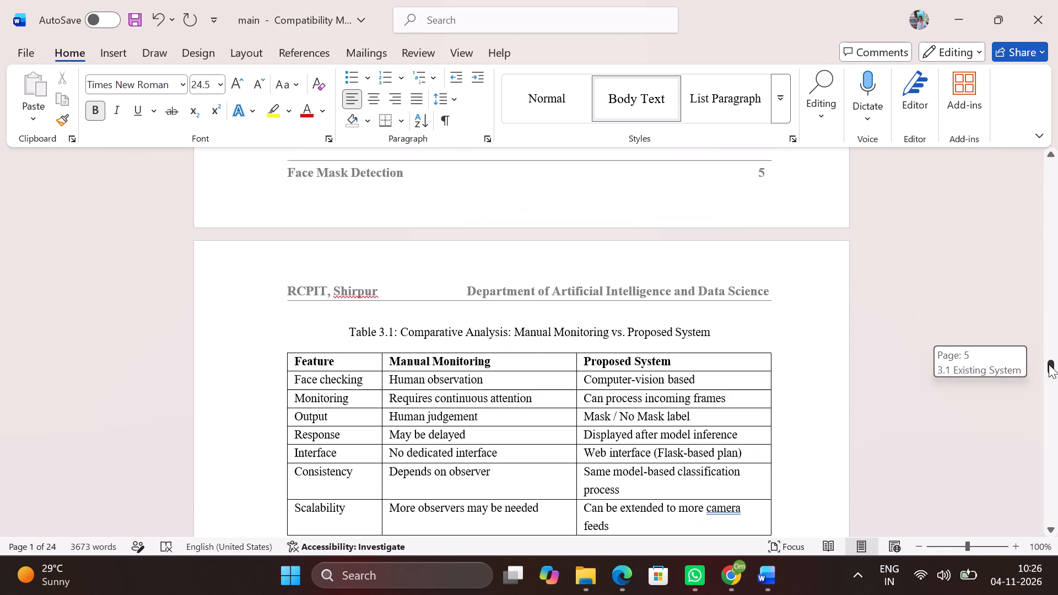
{"action": "left_click_drag", "start_coordinate": [1049, 364], "coordinate": [1057, 593]}
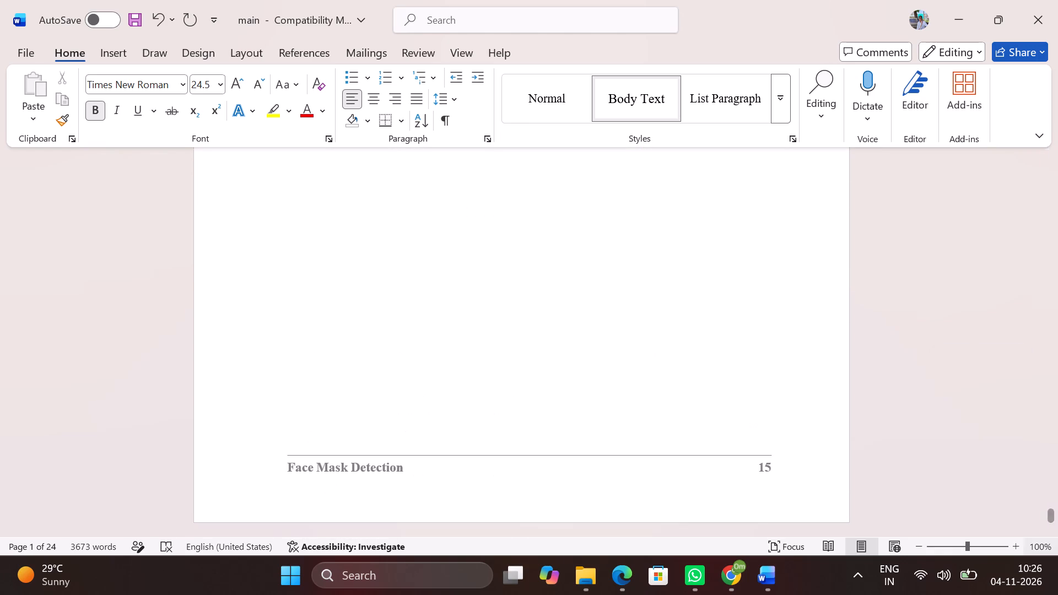
Check the closing pages of main.docx, from the Bibliography back through Chapter 6 to Table 5.2, Project Activity Status.
{"action": "scroll", "coordinate": [704, 241], "scroll_direction": "up", "scroll_amount": 11}
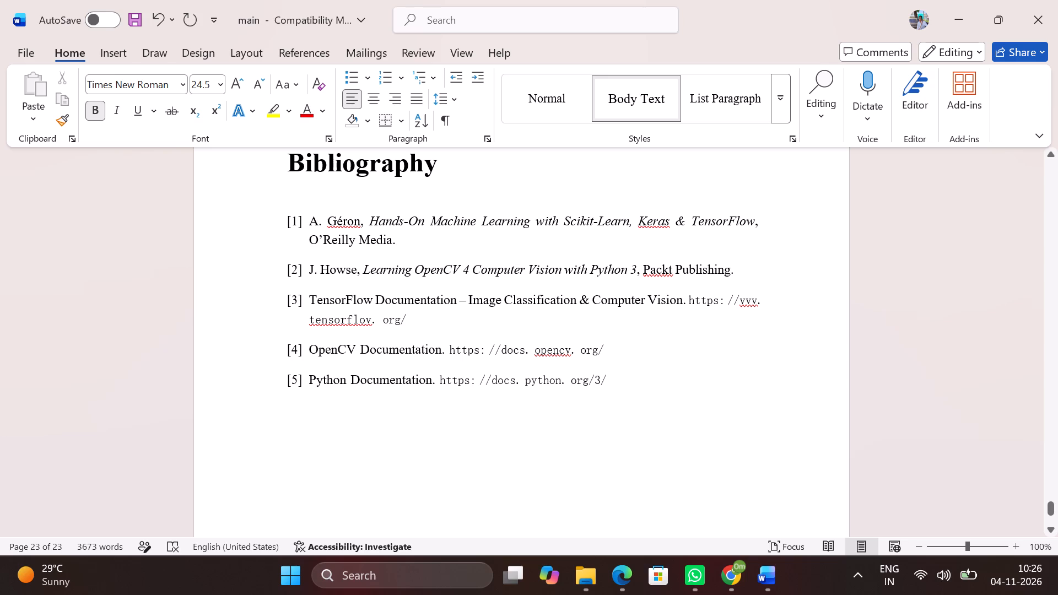
{"action": "scroll", "coordinate": [476, 241], "scroll_direction": "up", "scroll_amount": 11}
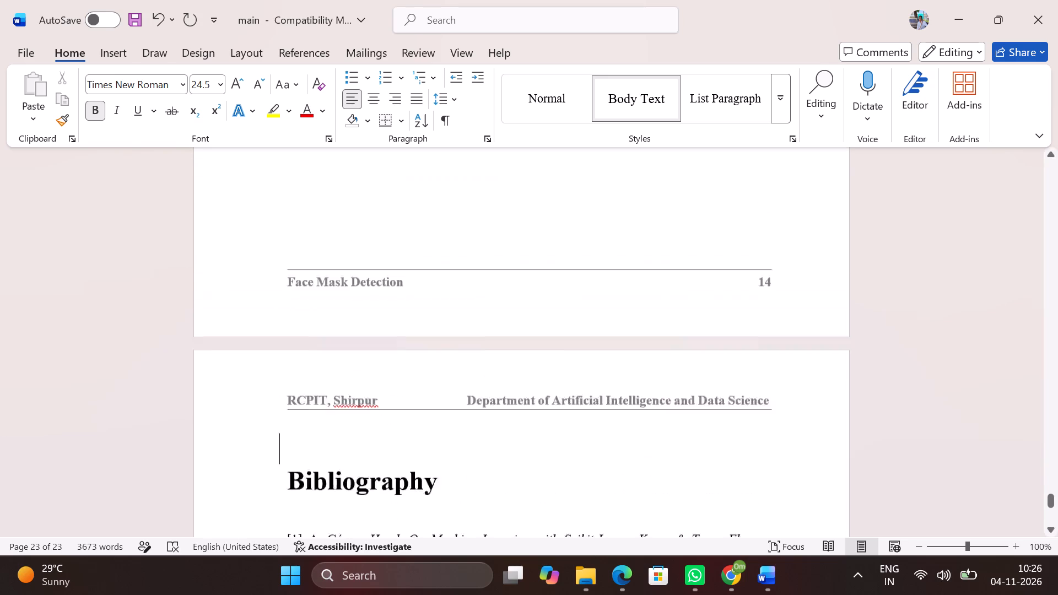
{"action": "scroll", "coordinate": [478, 256], "scroll_direction": "up", "scroll_amount": 10}
{"action": "scroll", "coordinate": [478, 257], "scroll_direction": "up", "scroll_amount": 12}
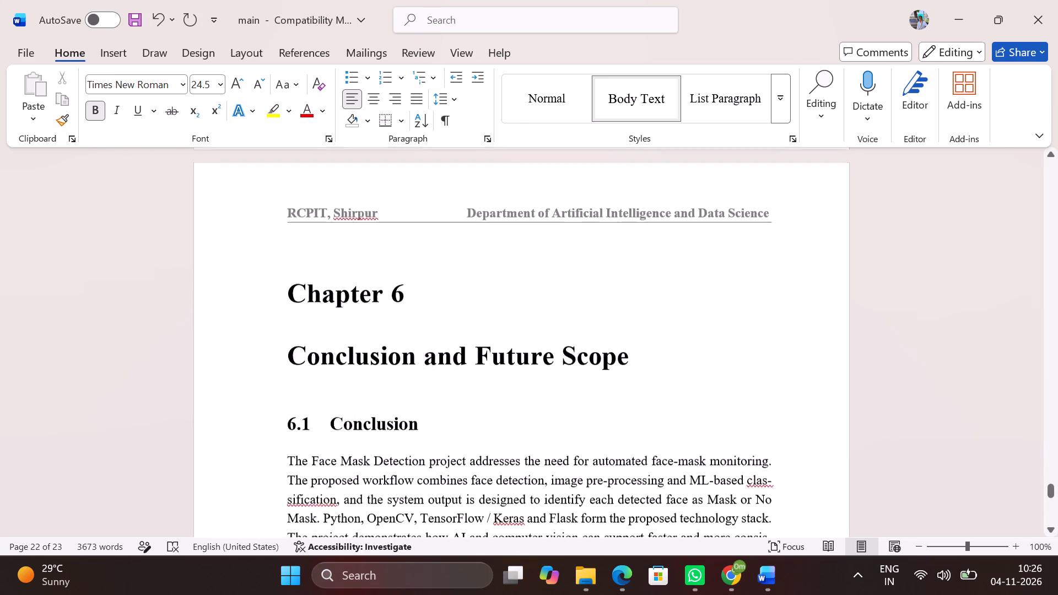
{"action": "scroll", "coordinate": [479, 257], "scroll_direction": "up", "scroll_amount": 20}
{"action": "scroll", "coordinate": [479, 257], "scroll_direction": "up", "scroll_amount": 3}
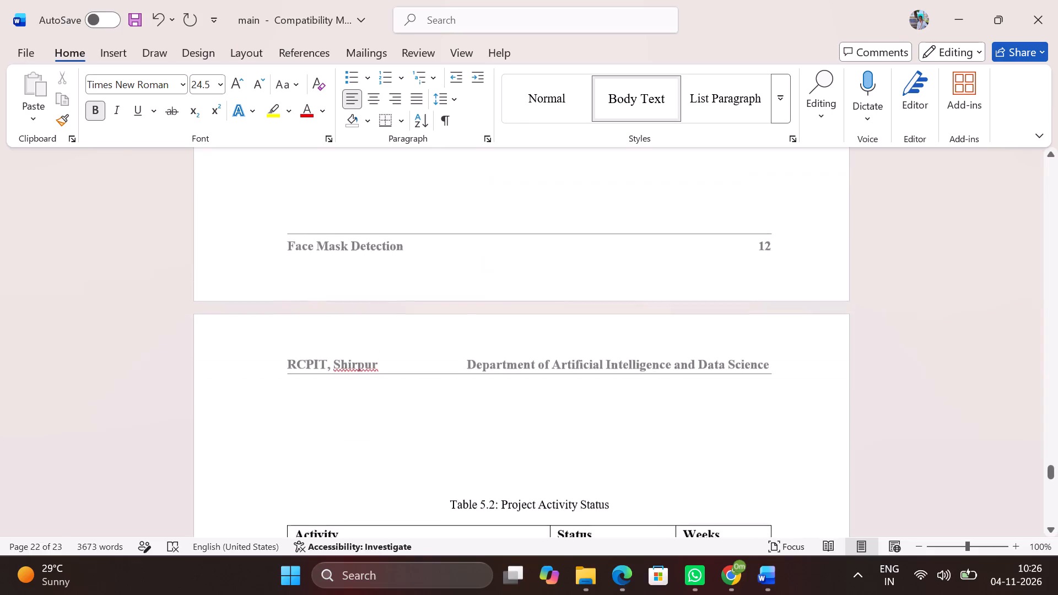
{"action": "scroll", "coordinate": [481, 257], "scroll_direction": "up", "scroll_amount": 15}
{"action": "scroll", "coordinate": [481, 257], "scroll_direction": "down", "scroll_amount": 20}
{"action": "scroll", "coordinate": [481, 257], "scroll_direction": "down", "scroll_amount": 2}
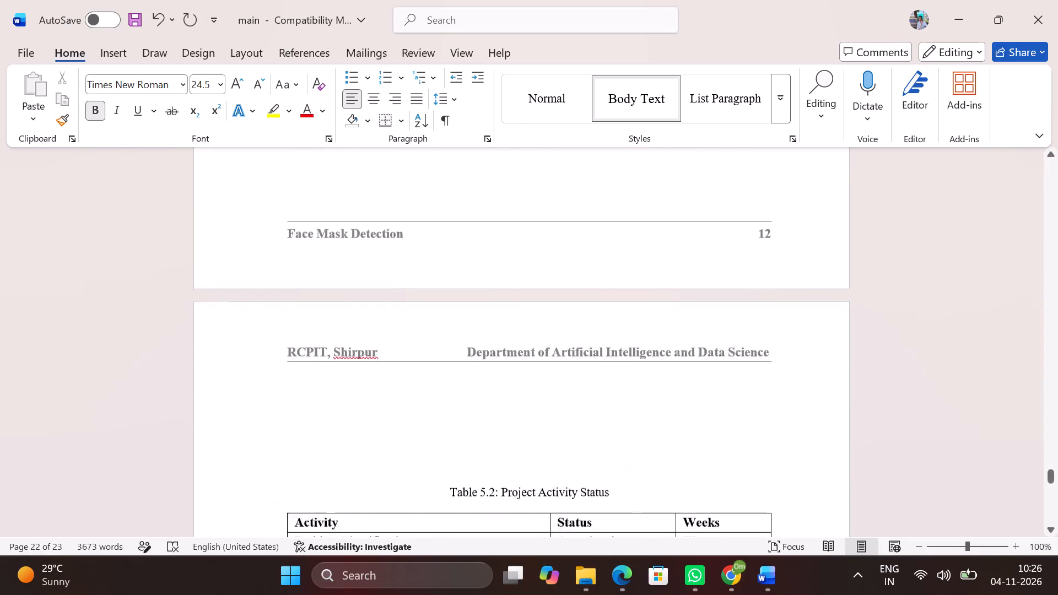
{"action": "scroll", "coordinate": [1057, 418], "scroll_direction": "down", "scroll_amount": 1}
{"action": "scroll", "coordinate": [764, 448], "scroll_direction": "down", "scroll_amount": 3}
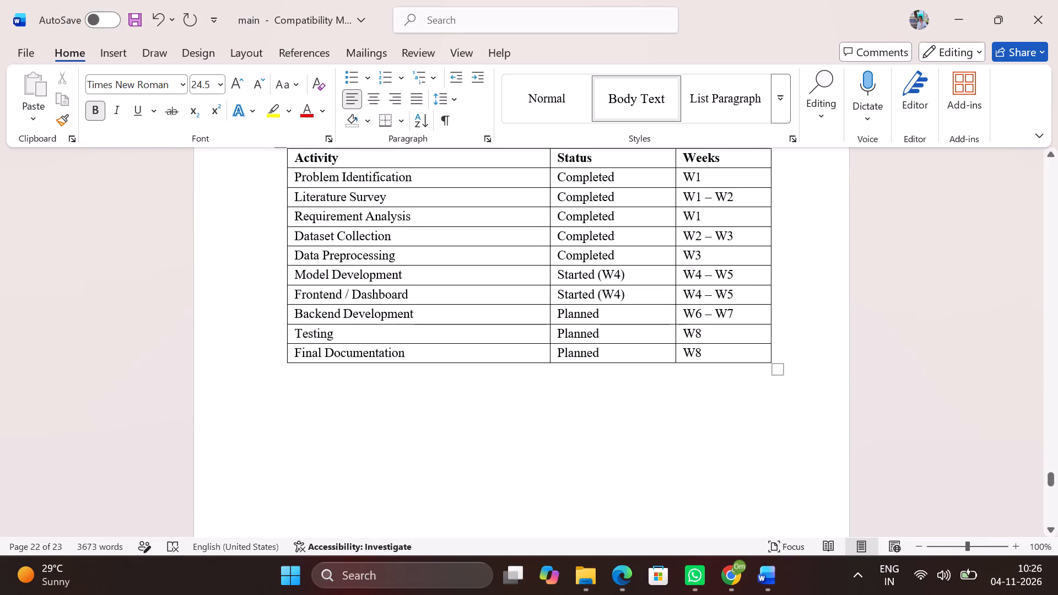
Save the edited main.docx.
{"action": "key", "text": "ctrl+s"}
{"action": "key", "text": "ctrl+s"}
{"action": "key", "text": "ctrl+s"}
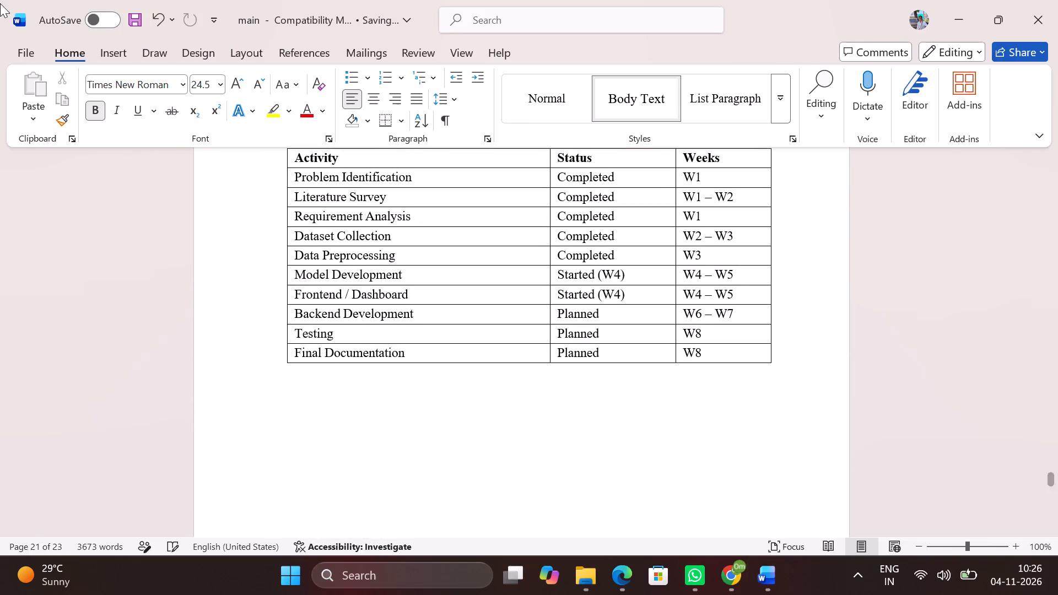
Save a copy of the report as a Word document named "om final" in Downloads, accepting the upgrade to the newest file format.
{"action": "left_click", "coordinate": [98, 13]}
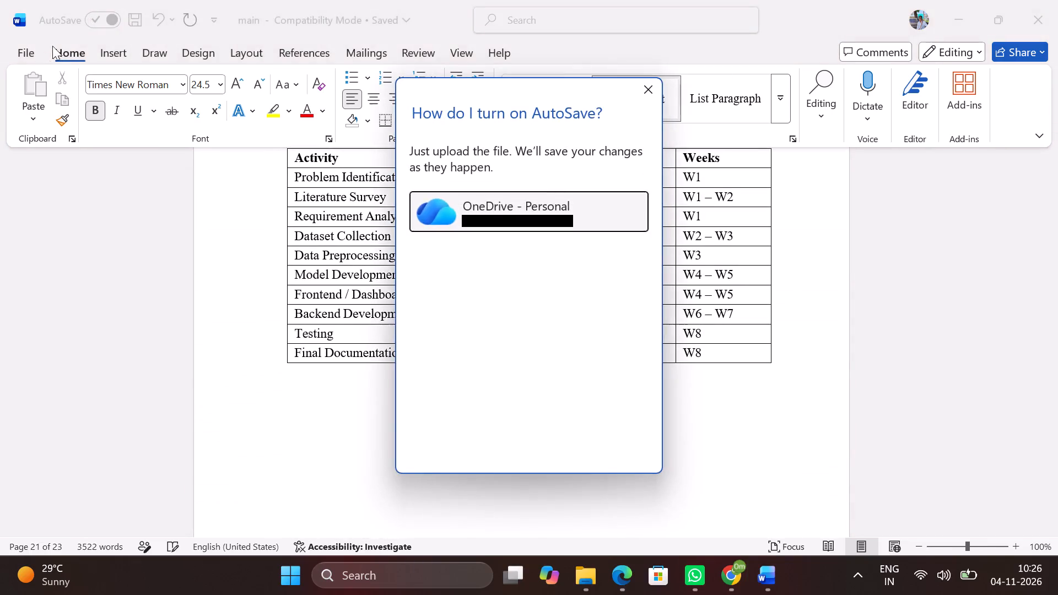
{"action": "left_click", "coordinate": [644, 79]}
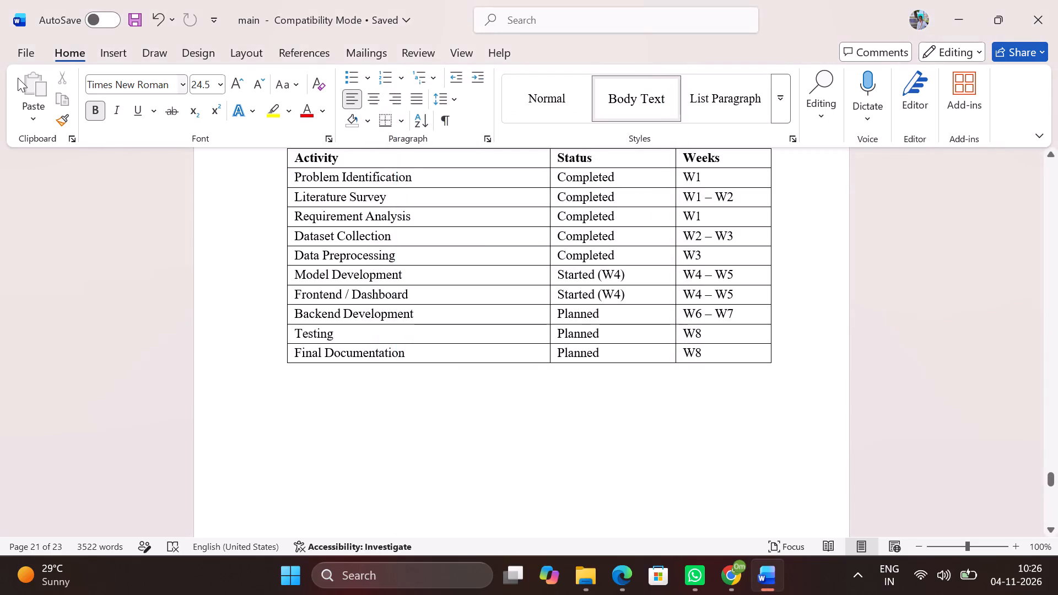
{"action": "left_click", "coordinate": [22, 54]}
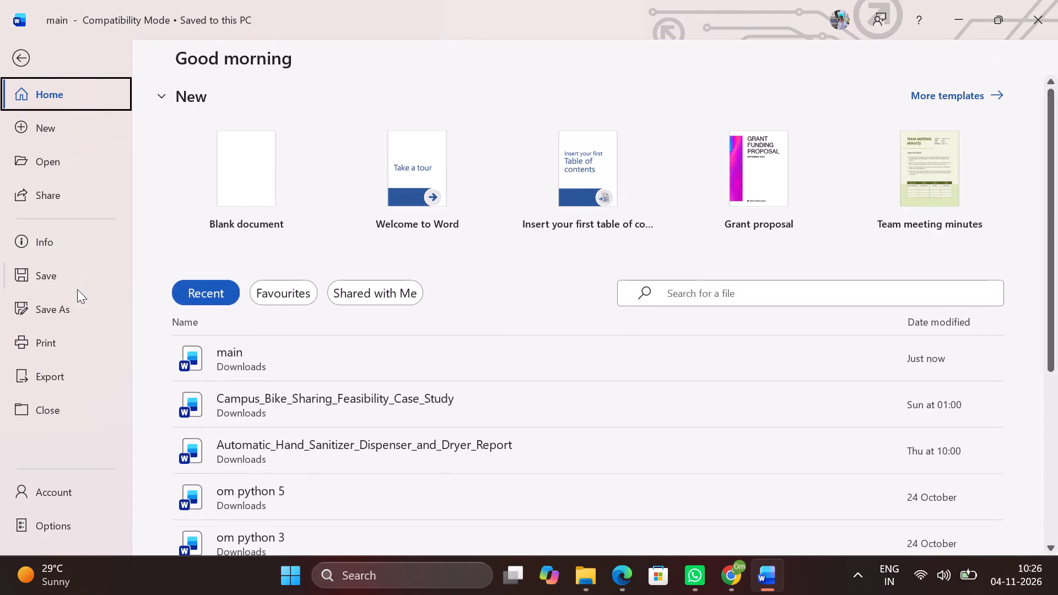
{"action": "left_click", "coordinate": [65, 315]}
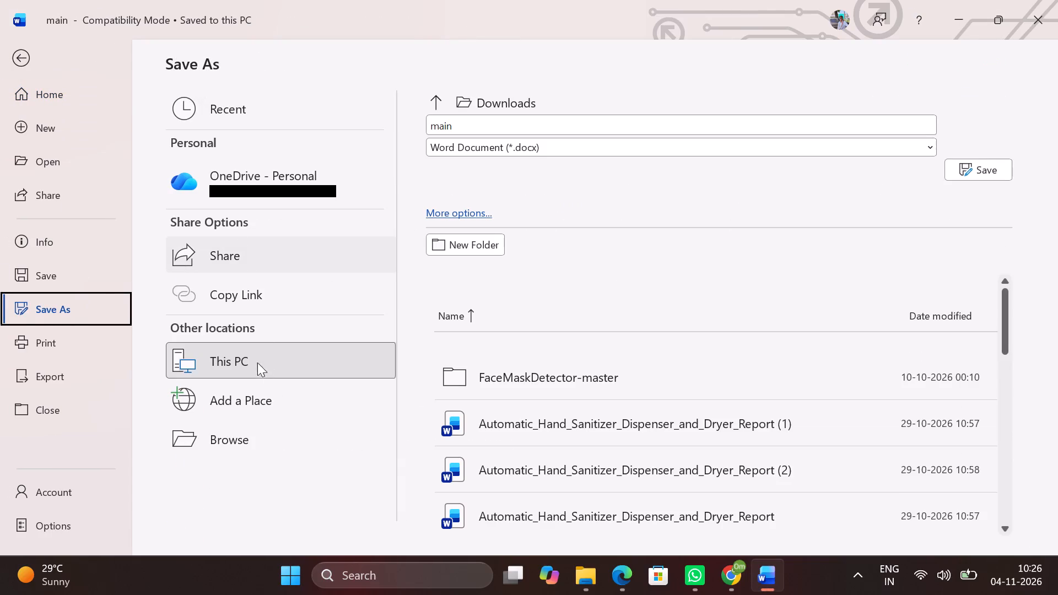
{"action": "double_click", "coordinate": [274, 365]}
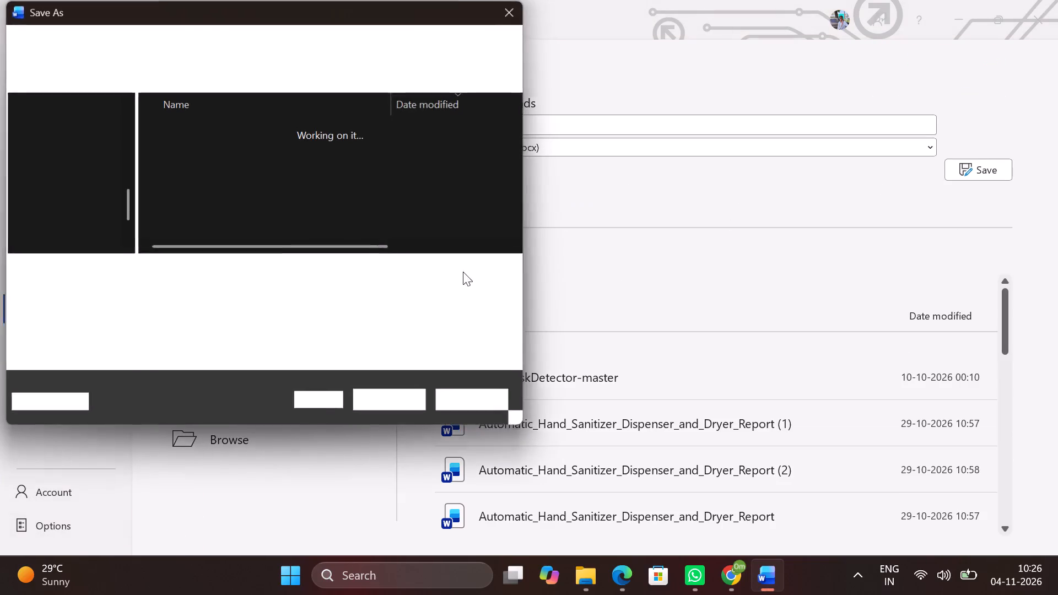
{"action": "key", "text": "BackSpace"}
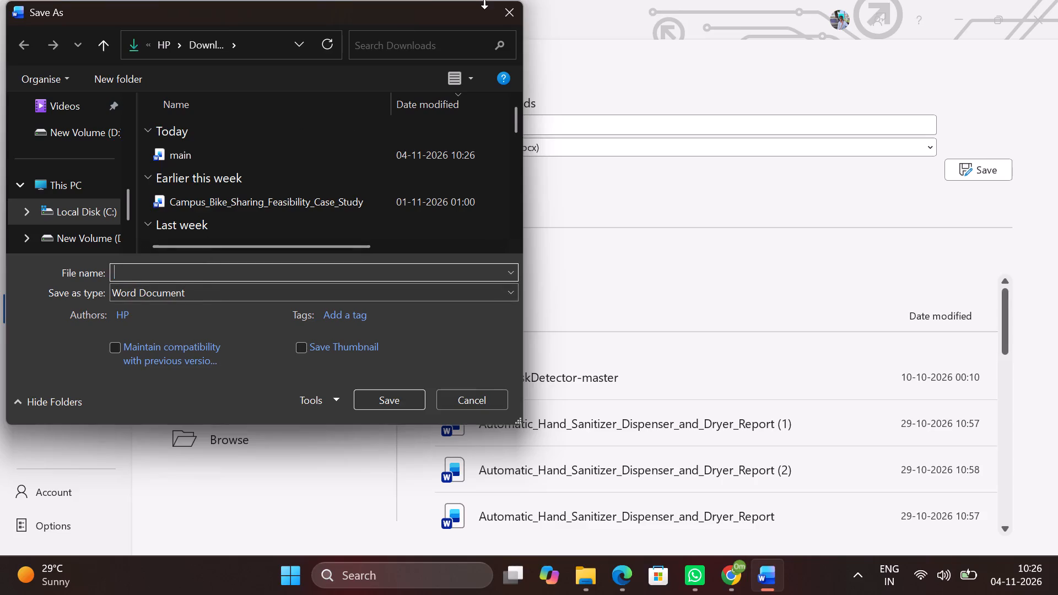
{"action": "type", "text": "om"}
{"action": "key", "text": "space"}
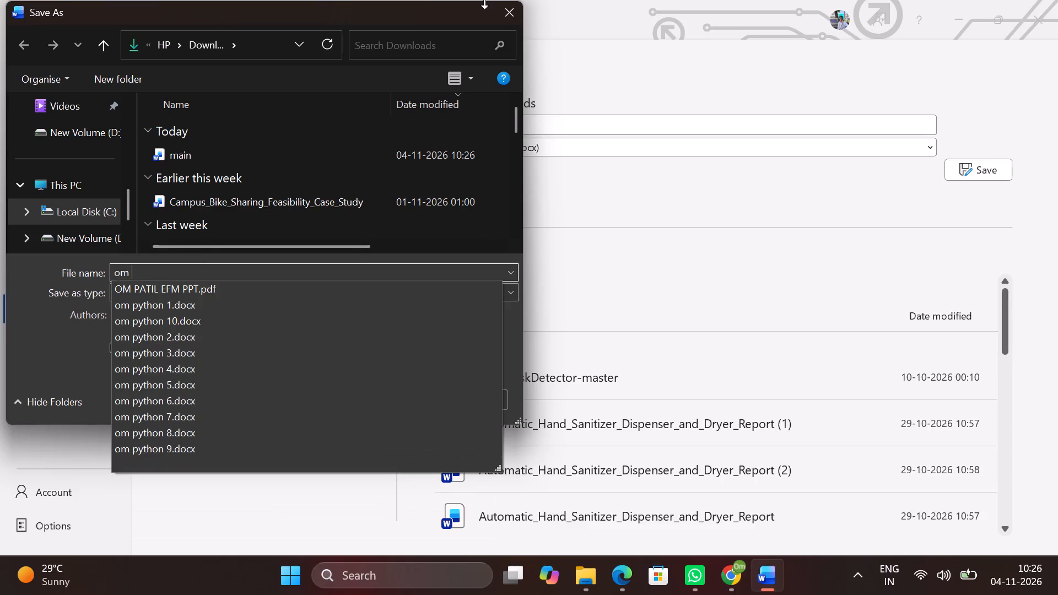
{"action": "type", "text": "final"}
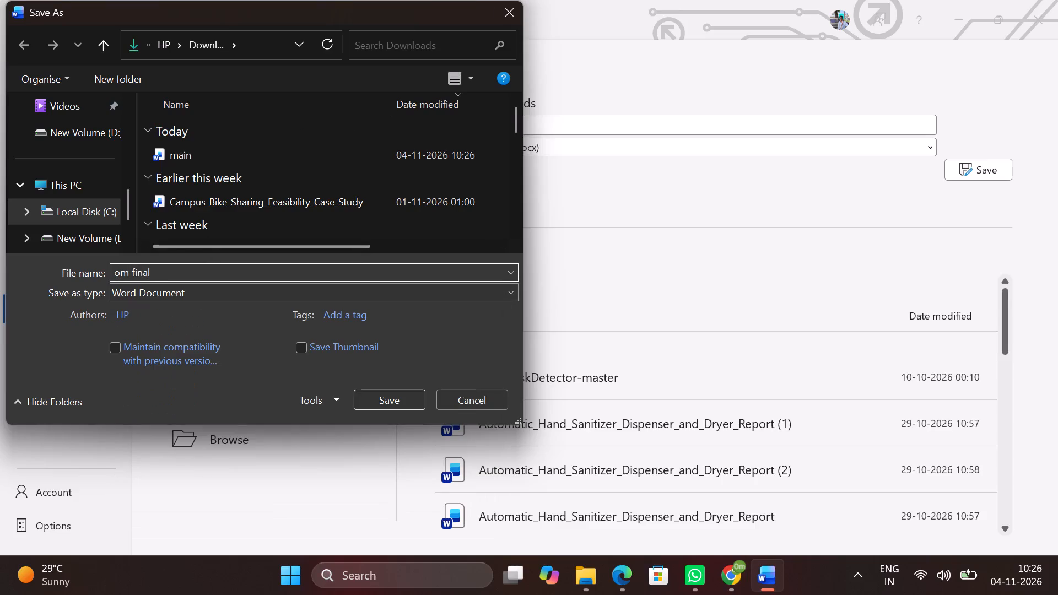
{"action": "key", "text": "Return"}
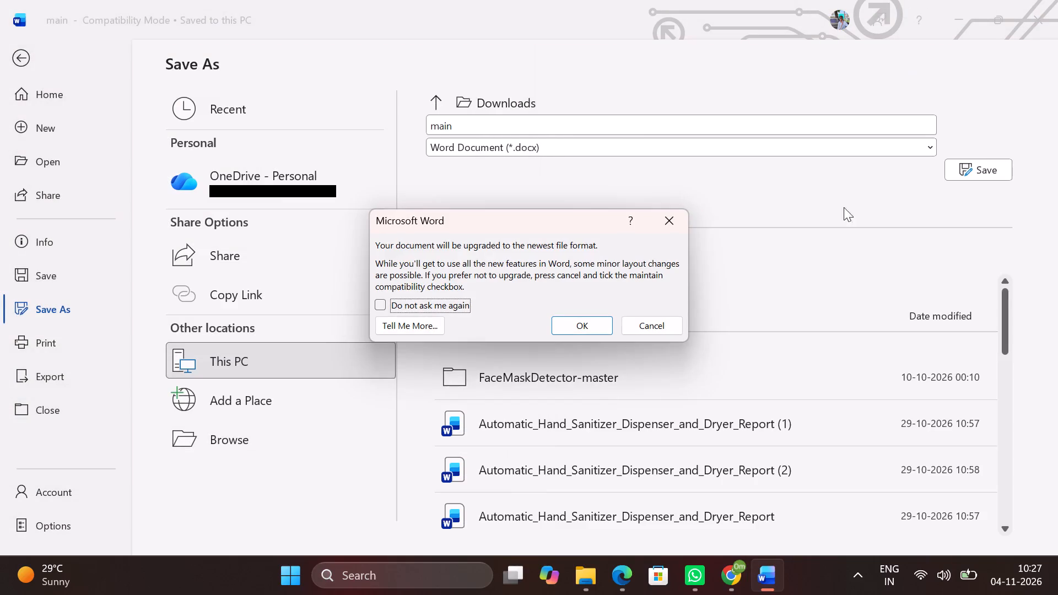
{"action": "left_click", "coordinate": [579, 316]}
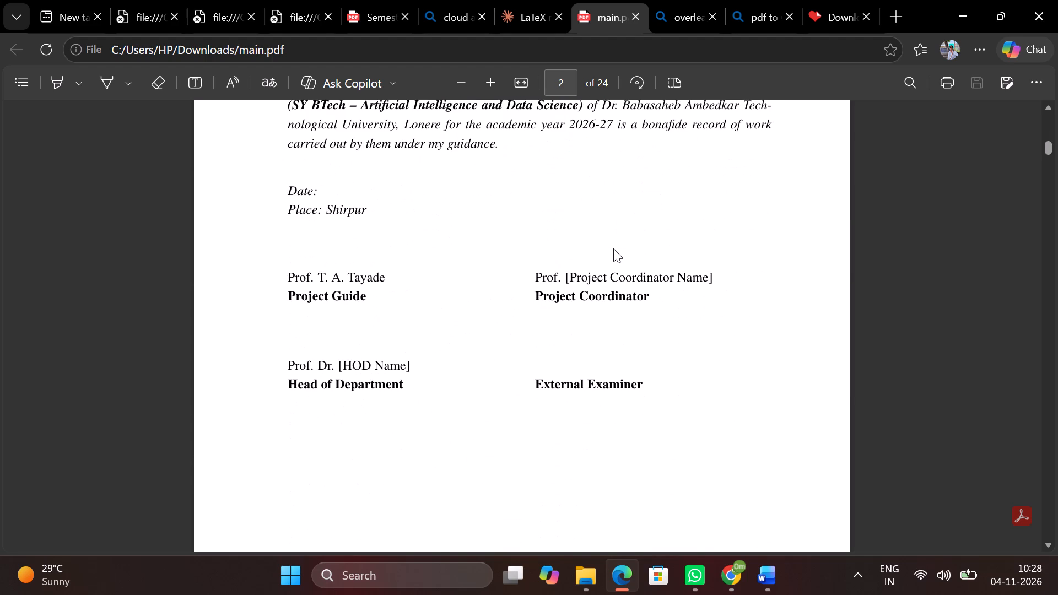
{"action": "scroll", "coordinate": [613, 248], "scroll_direction": "down", "scroll_amount": 7}
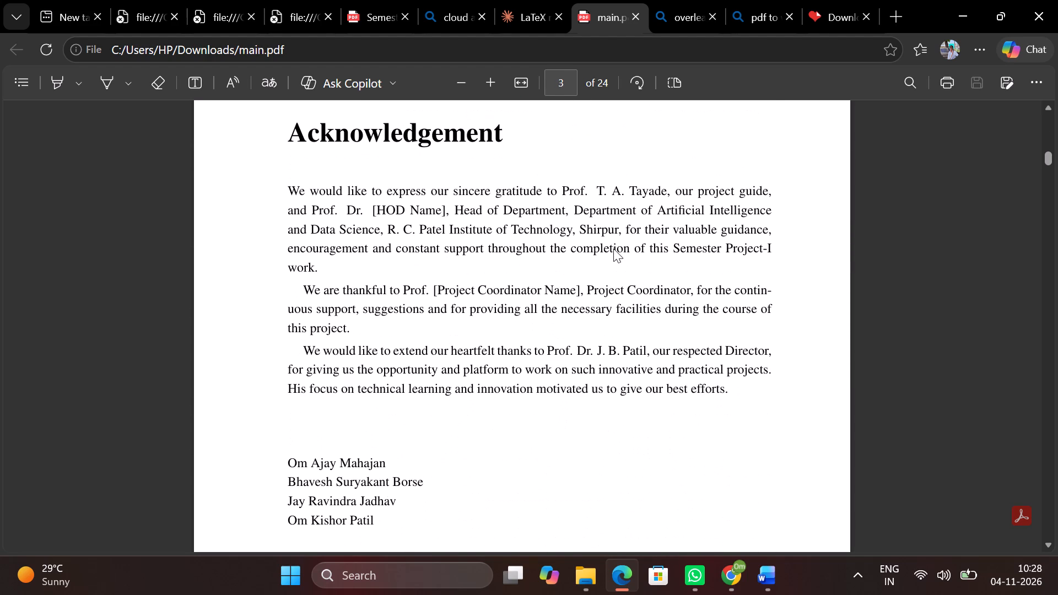
{"action": "scroll", "coordinate": [613, 248], "scroll_direction": "up", "scroll_amount": 4}
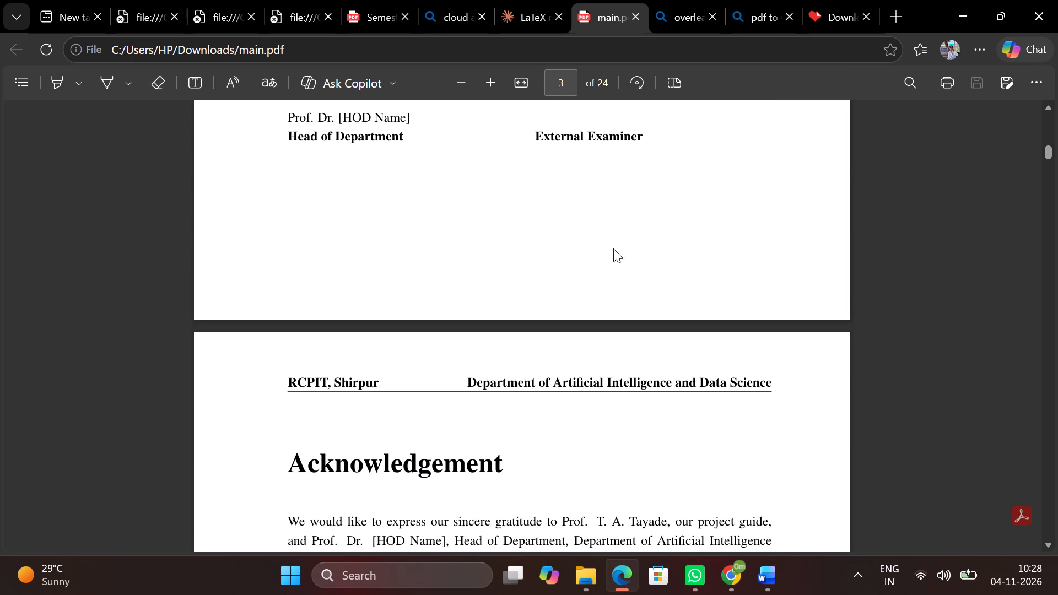
{"action": "scroll", "coordinate": [613, 248], "scroll_direction": "down", "scroll_amount": 3}
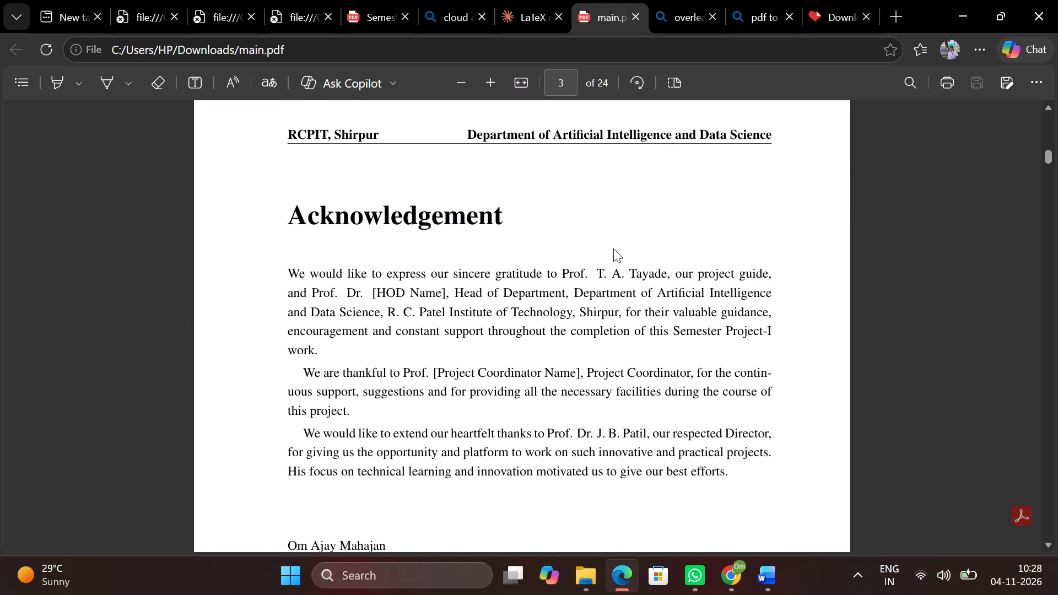
{"action": "scroll", "coordinate": [613, 248], "scroll_direction": "down", "scroll_amount": 8}
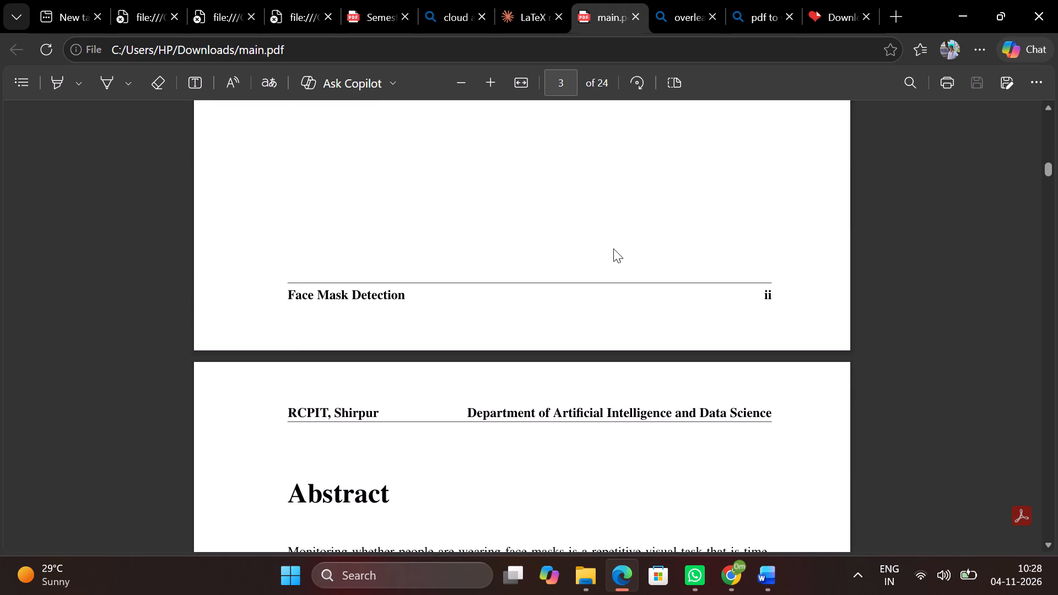
{"action": "scroll", "coordinate": [613, 248], "scroll_direction": "down", "scroll_amount": 6}
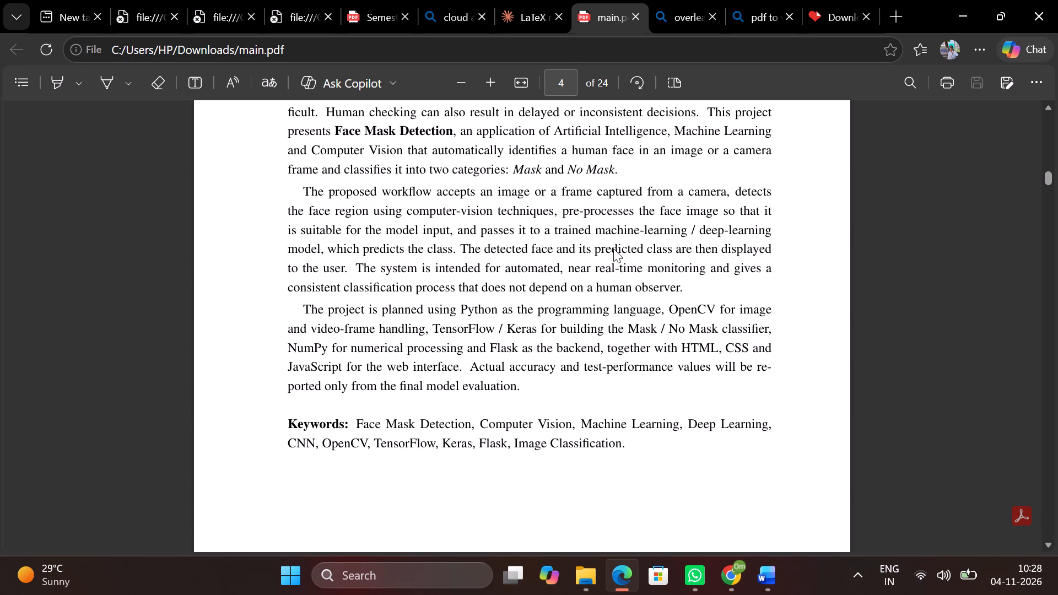
{"action": "scroll", "coordinate": [613, 248], "scroll_direction": "down", "scroll_amount": 8}
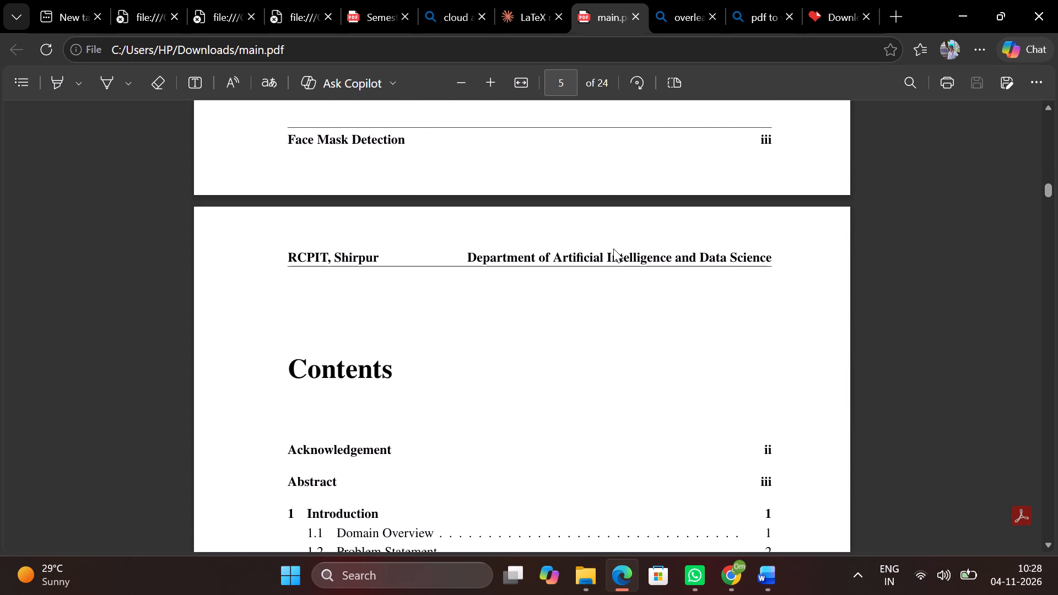
Review the Contents, List of Figures and List of Tables pages of main.pdf.
{"action": "scroll", "coordinate": [613, 248], "scroll_direction": "down", "scroll_amount": 8}
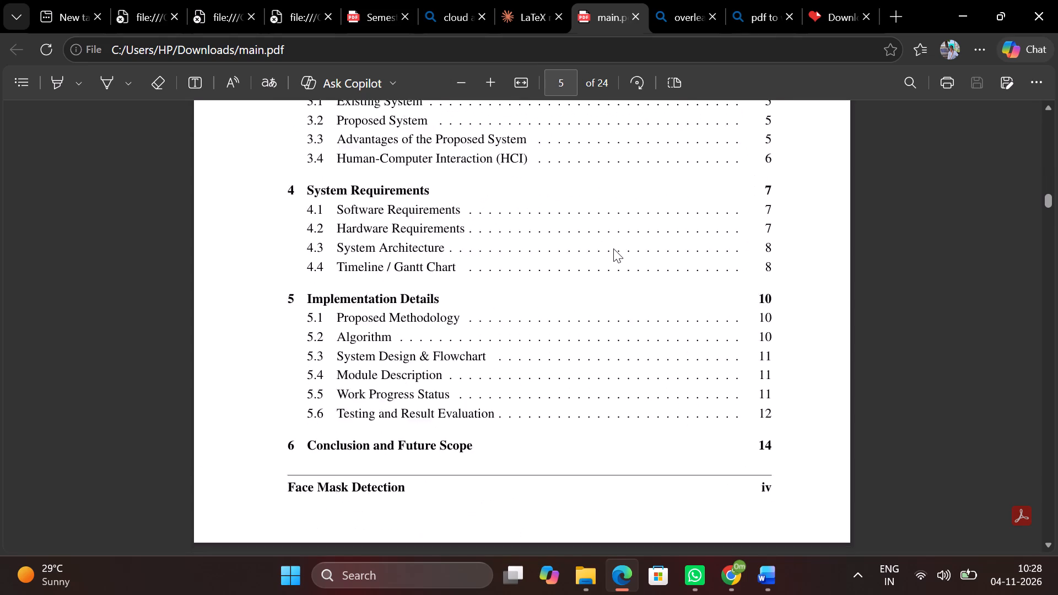
{"action": "scroll", "coordinate": [613, 248], "scroll_direction": "down", "scroll_amount": 17}
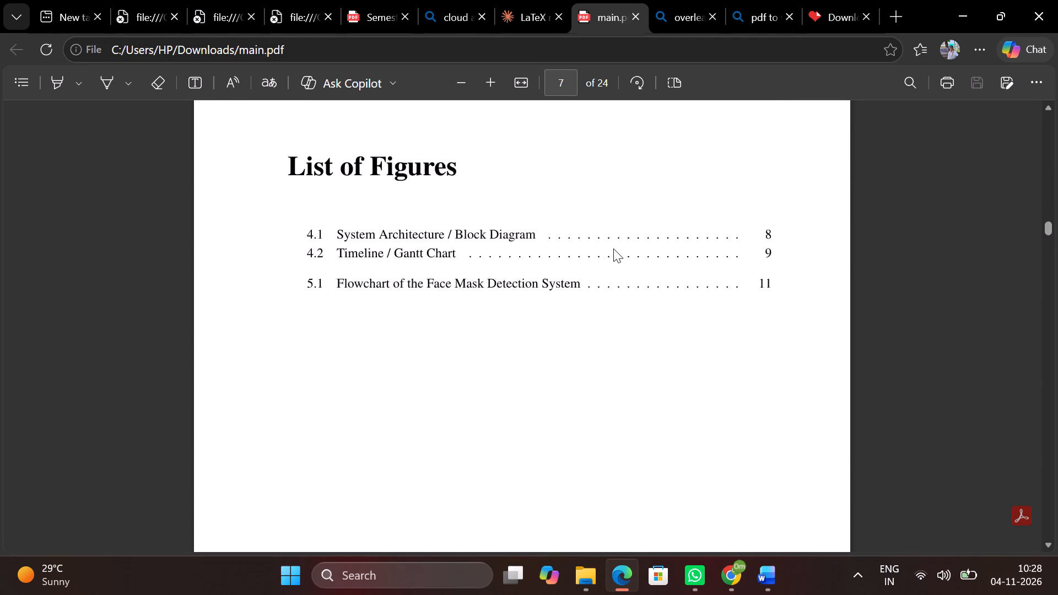
{"action": "scroll", "coordinate": [613, 248], "scroll_direction": "down", "scroll_amount": 1}
{"action": "scroll", "coordinate": [613, 248], "scroll_direction": "up", "scroll_amount": 3}
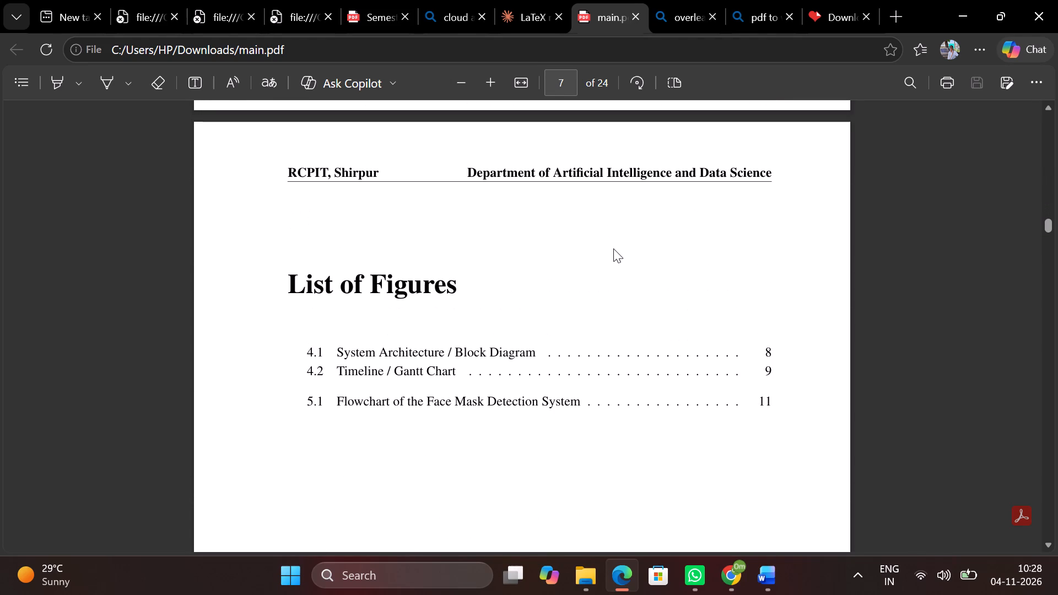
{"action": "scroll", "coordinate": [613, 248], "scroll_direction": "down", "scroll_amount": 18}
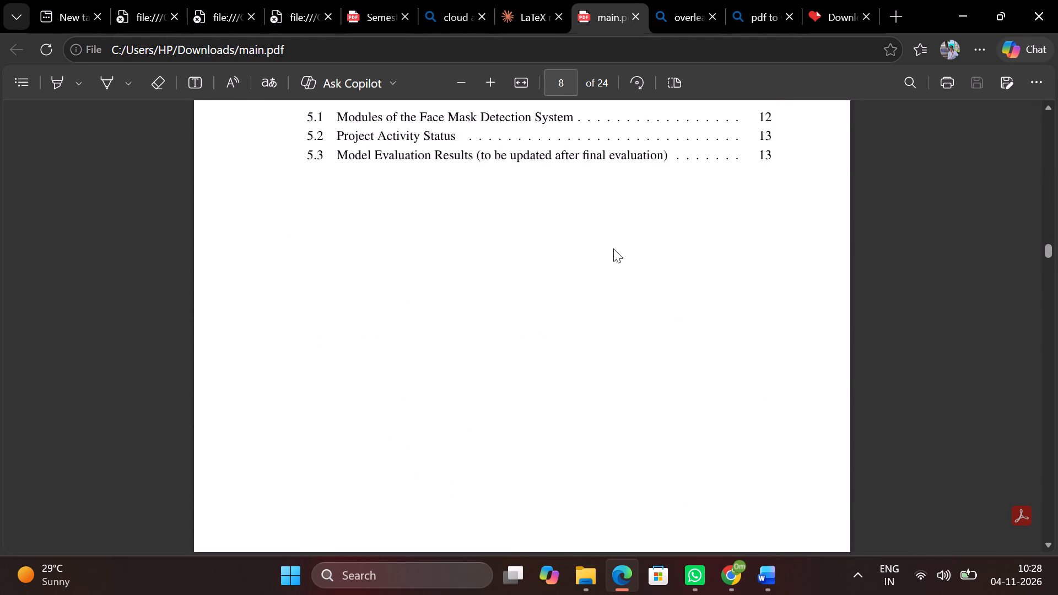
{"action": "scroll", "coordinate": [613, 248], "scroll_direction": "up", "scroll_amount": 9}
{"action": "scroll", "coordinate": [613, 248], "scroll_direction": "down", "scroll_amount": 9}
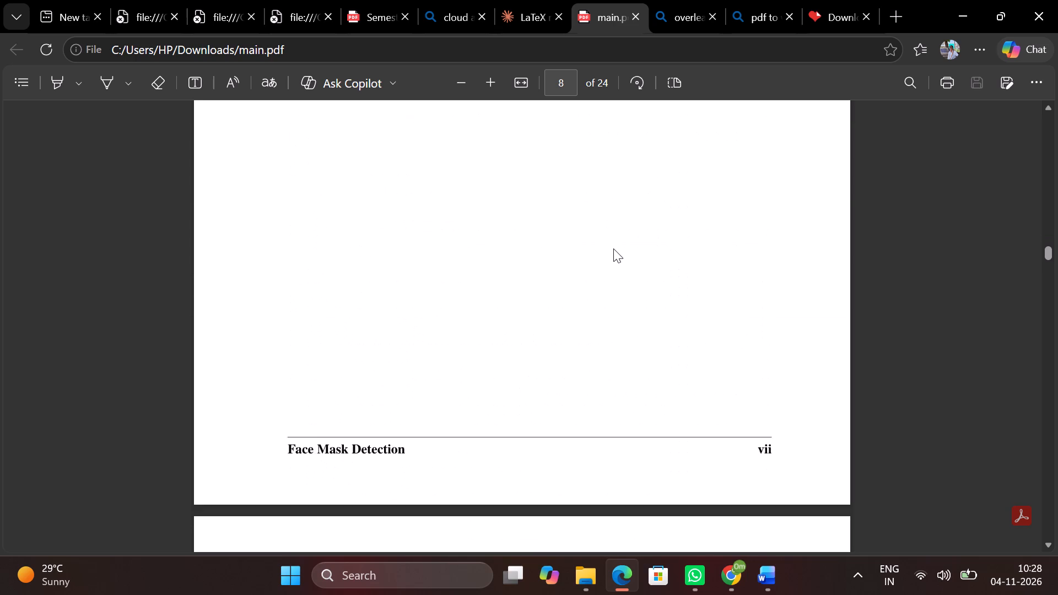
Review main.pdf from Chapter 1, Introduction, through the Literature Survey Table to the Timeline / Gantt Chart in Chapter 4.
{"action": "scroll", "coordinate": [613, 248], "scroll_direction": "down", "scroll_amount": 6}
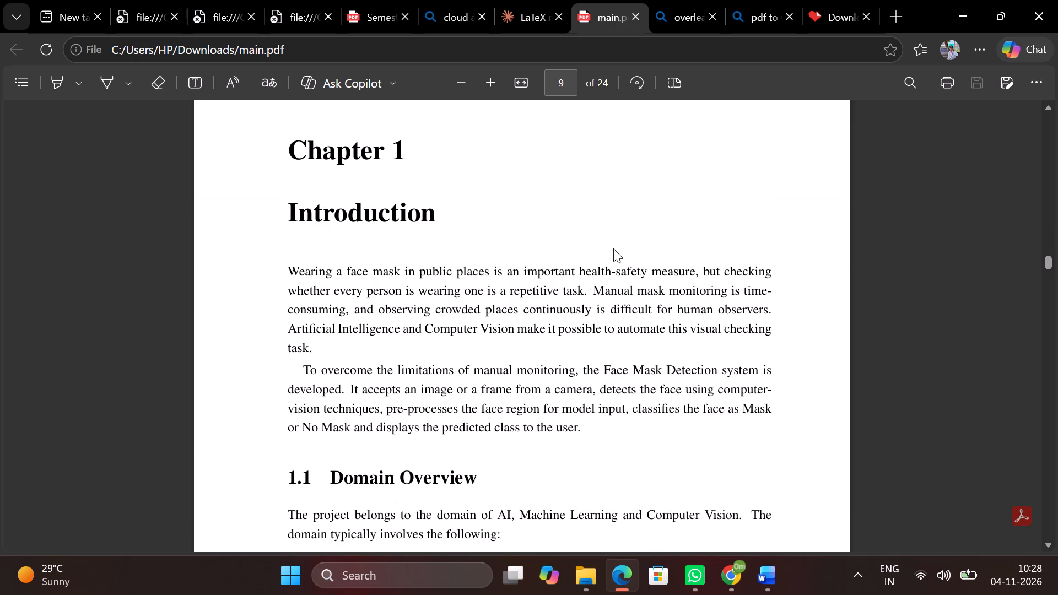
{"action": "scroll", "coordinate": [613, 248], "scroll_direction": "down", "scroll_amount": 11}
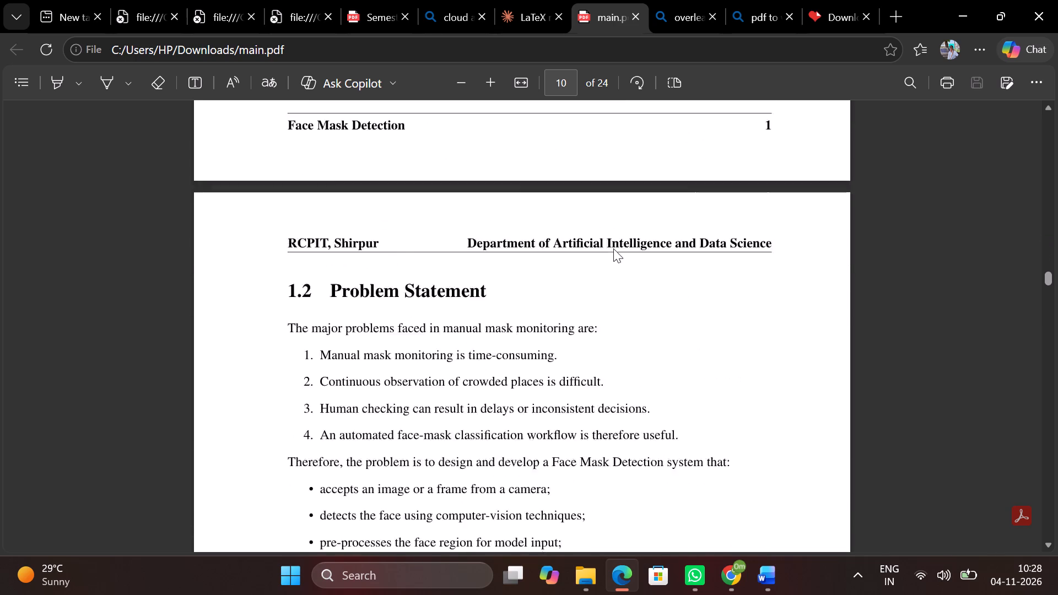
{"action": "scroll", "coordinate": [613, 248], "scroll_direction": "down", "scroll_amount": 13}
{"action": "scroll", "coordinate": [613, 248], "scroll_direction": "down", "scroll_amount": 18}
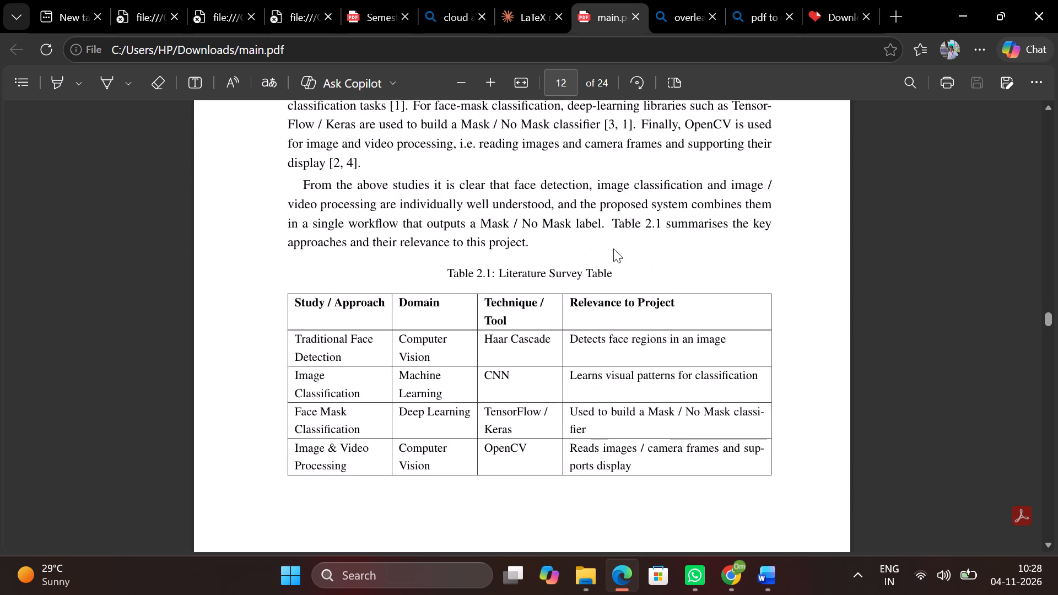
{"action": "scroll", "coordinate": [613, 248], "scroll_direction": "down", "scroll_amount": 20}
{"action": "scroll", "coordinate": [613, 248], "scroll_direction": "down", "scroll_amount": 20}
{"action": "scroll", "coordinate": [613, 248], "scroll_direction": "down", "scroll_amount": 7}
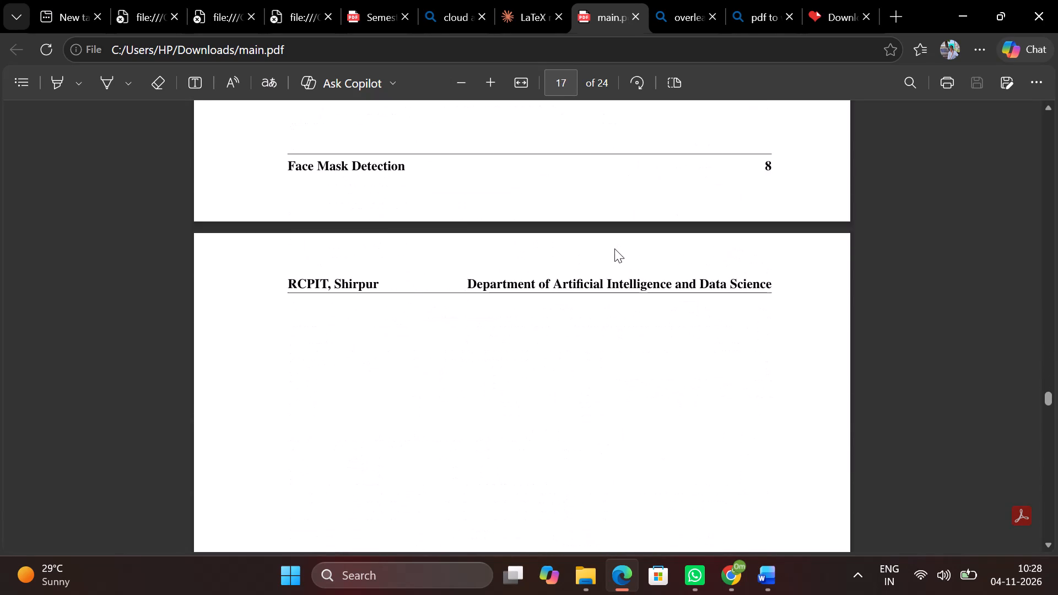
{"action": "scroll", "coordinate": [614, 248], "scroll_direction": "down", "scroll_amount": 6}
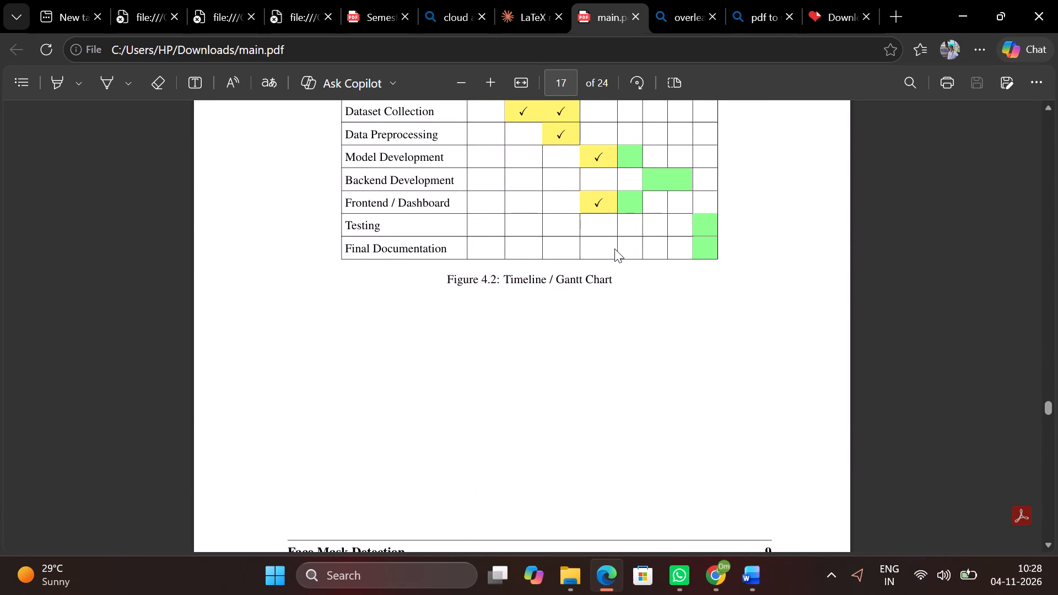
Review Chapter 5 of main.pdf from the Algorithm section through Testing and Result Evaluation, continuing to the last page.
{"action": "scroll", "coordinate": [614, 248], "scroll_direction": "down", "scroll_amount": 2}
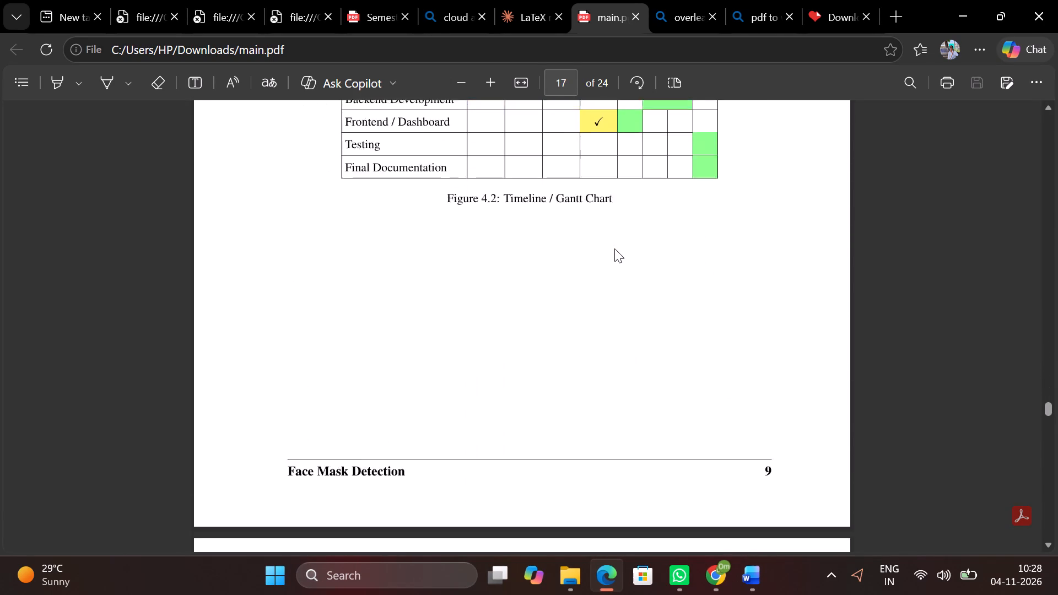
{"action": "scroll", "coordinate": [614, 248], "scroll_direction": "down", "scroll_amount": 12}
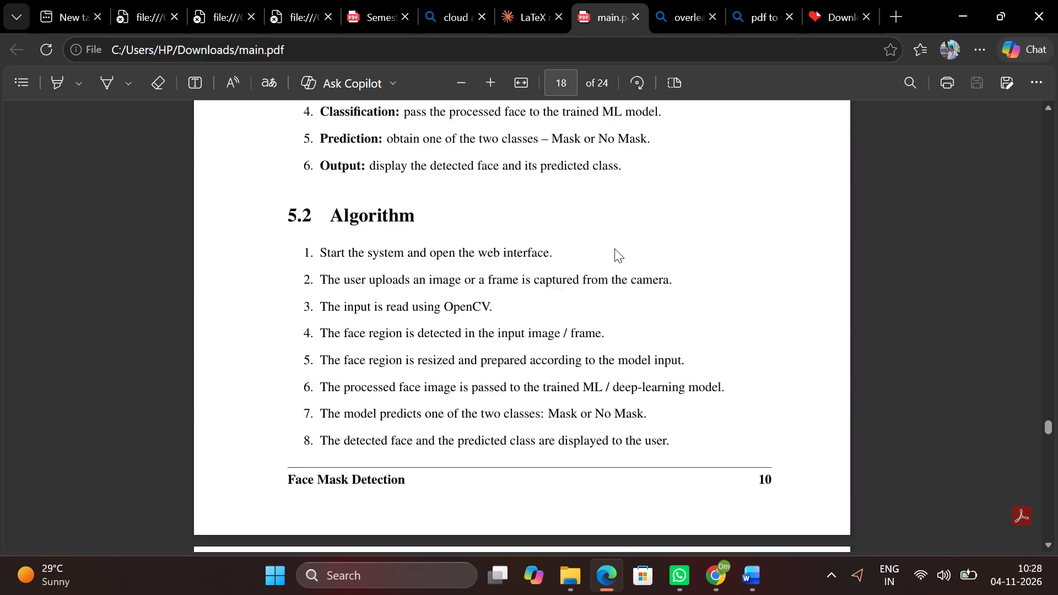
{"action": "scroll", "coordinate": [614, 248], "scroll_direction": "down", "scroll_amount": 12}
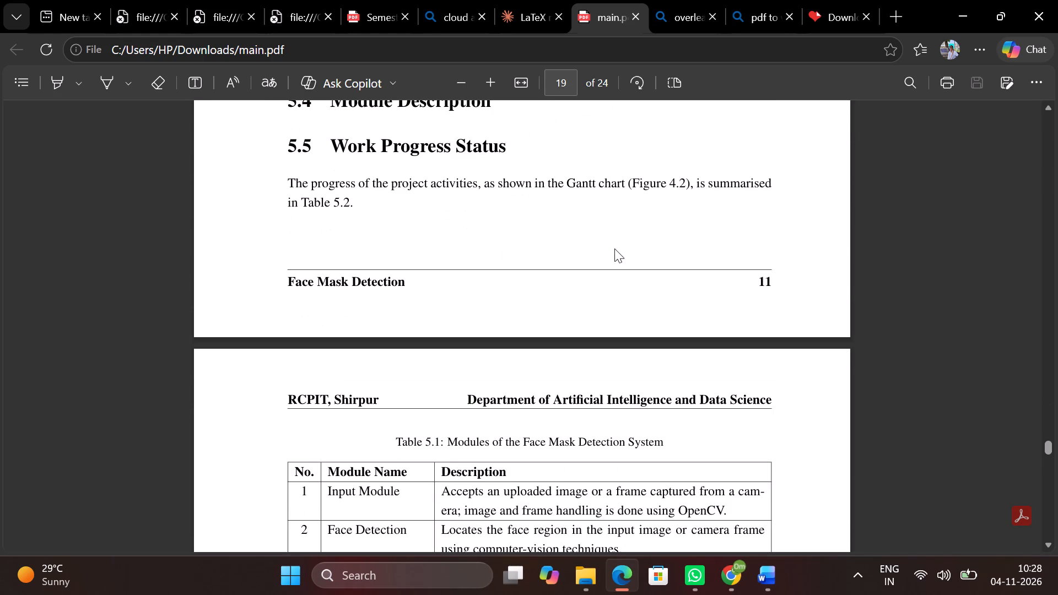
{"action": "scroll", "coordinate": [614, 248], "scroll_direction": "down", "scroll_amount": 8}
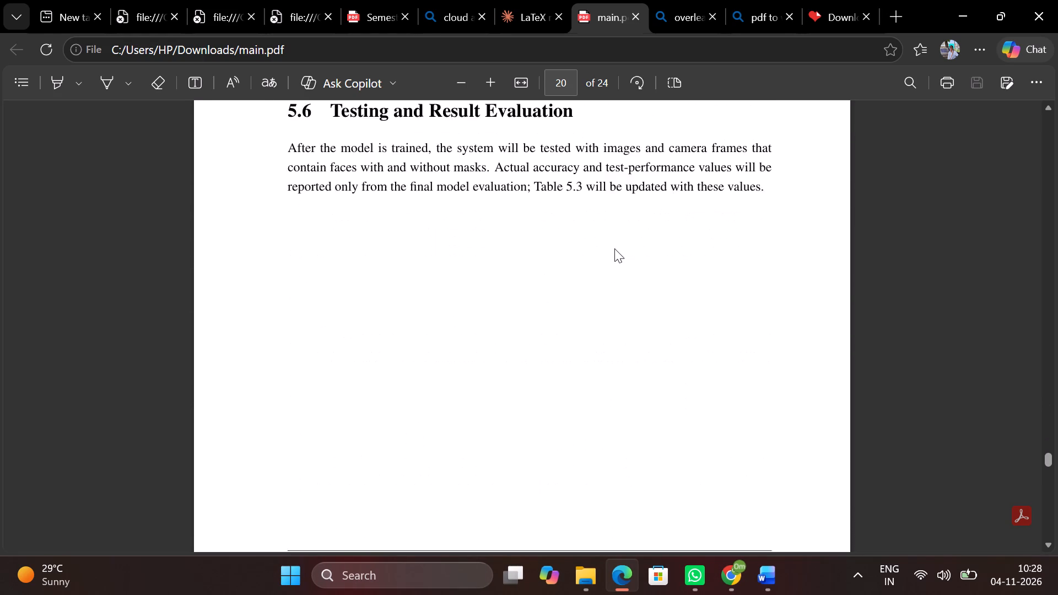
{"action": "scroll", "coordinate": [614, 248], "scroll_direction": "down", "scroll_amount": 4}
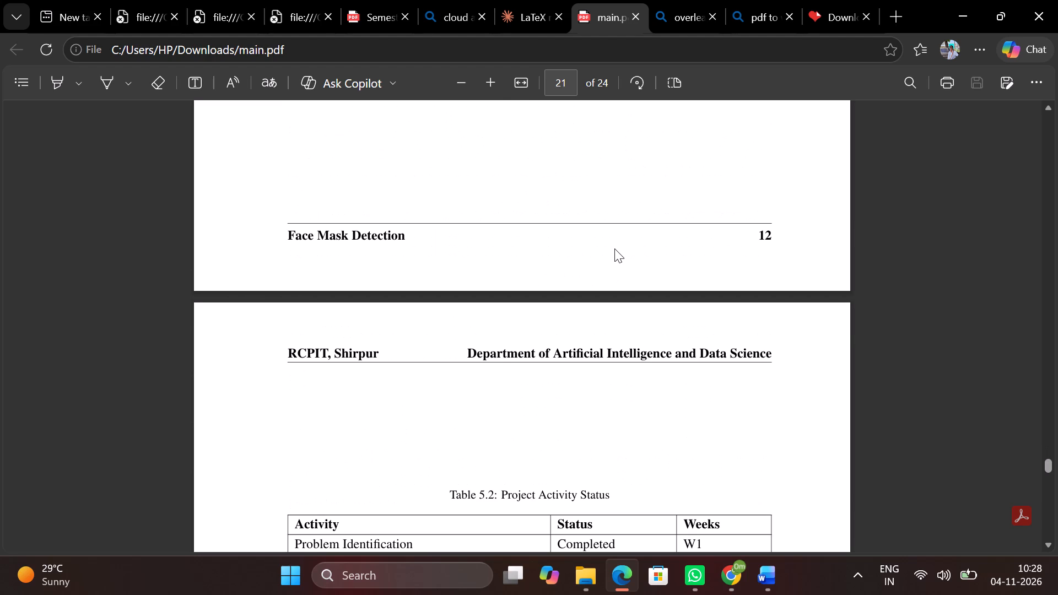
{"action": "scroll", "coordinate": [614, 248], "scroll_direction": "down", "scroll_amount": 20}
{"action": "scroll", "coordinate": [614, 248], "scroll_direction": "down", "scroll_amount": 20}
{"action": "scroll", "coordinate": [614, 248], "scroll_direction": "down", "scroll_amount": 5}
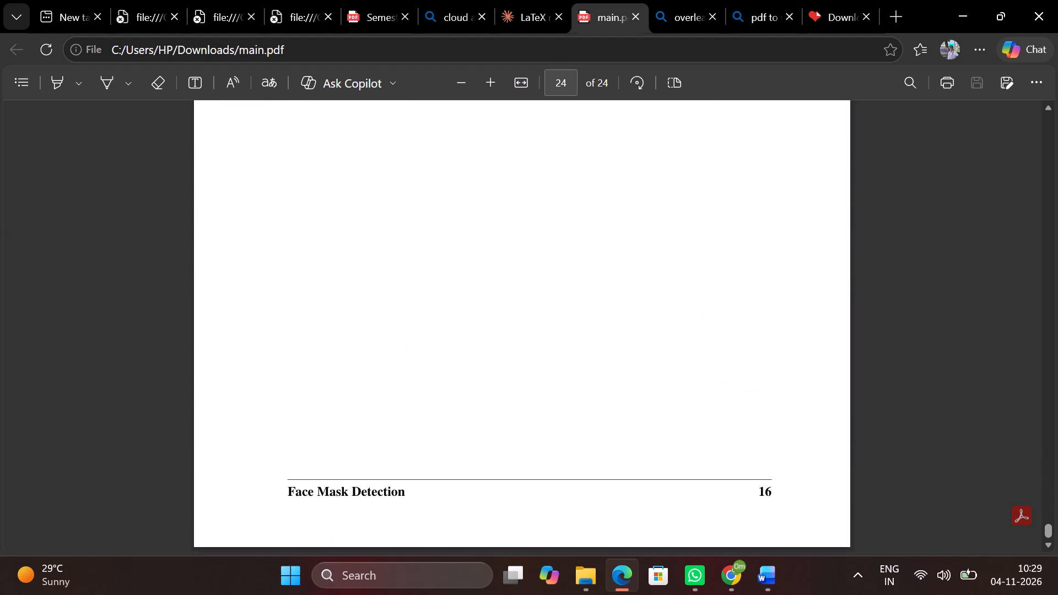
{"action": "scroll", "coordinate": [614, 249], "scroll_direction": "up", "scroll_amount": 3}
{"action": "scroll", "coordinate": [615, 250], "scroll_direction": "down", "scroll_amount": 5}
{"action": "scroll", "coordinate": [615, 250], "scroll_direction": "up", "scroll_amount": 13}
{"action": "scroll", "coordinate": [615, 250], "scroll_direction": "up", "scroll_amount": 8}
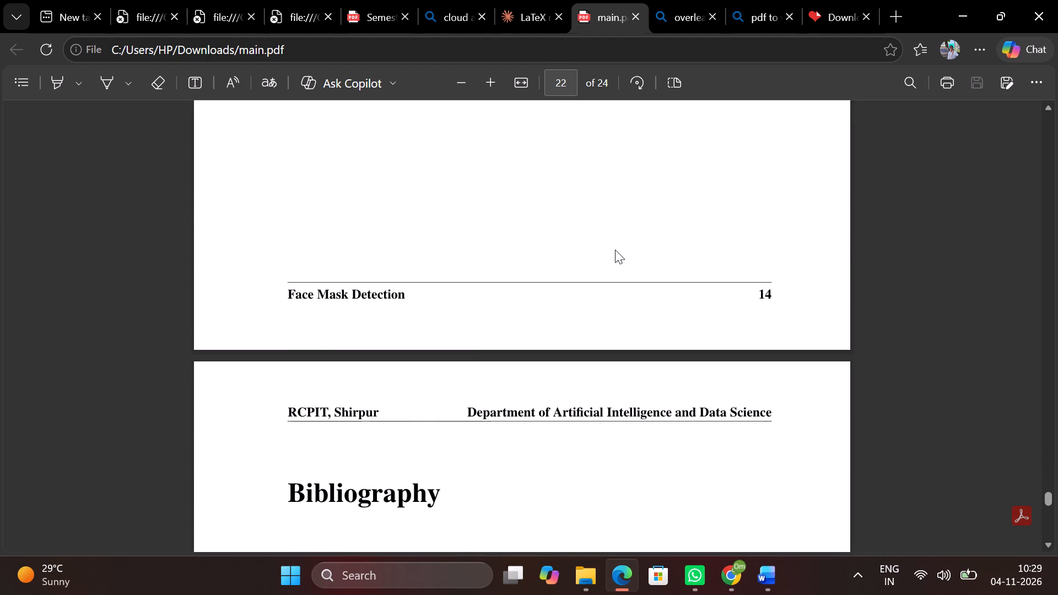
{"action": "scroll", "coordinate": [615, 250], "scroll_direction": "up", "scroll_amount": 9}
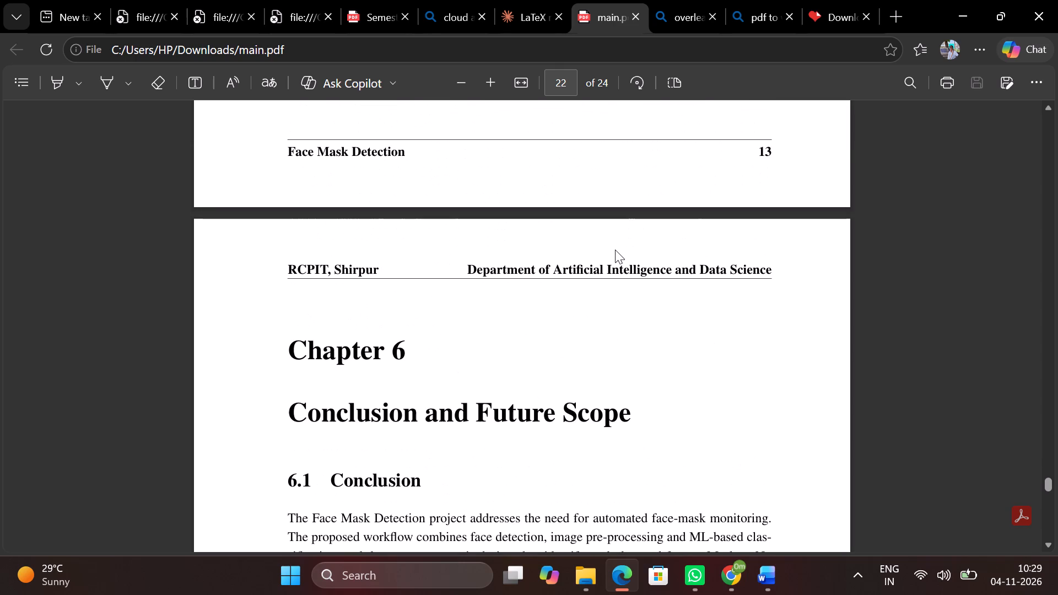
{"action": "scroll", "coordinate": [615, 250], "scroll_direction": "down", "scroll_amount": 9}
{"action": "scroll", "coordinate": [615, 250], "scroll_direction": "down", "scroll_amount": 12}
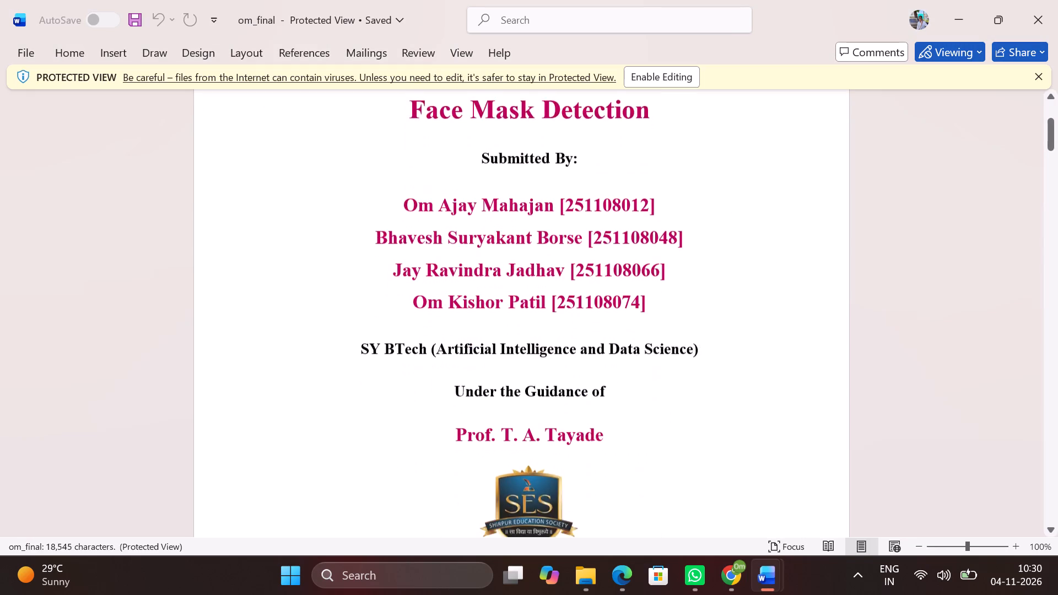
{"action": "scroll", "coordinate": [578, 269], "scroll_direction": "down", "scroll_amount": 4}
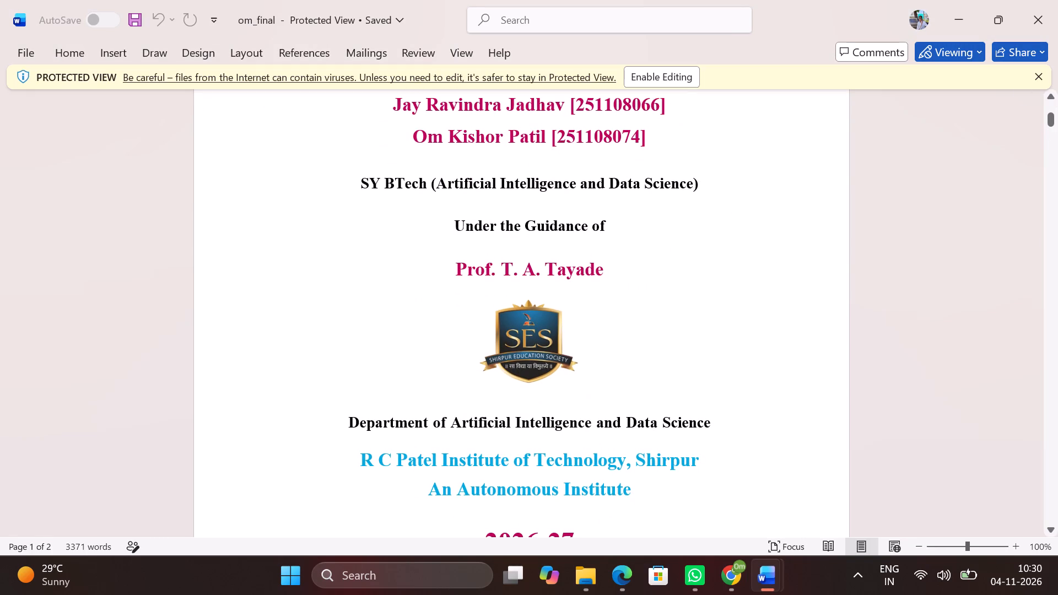
{"action": "scroll", "coordinate": [875, 183], "scroll_direction": "up", "scroll_amount": 5}
{"action": "left_click_drag", "start_coordinate": [1045, 111], "coordinate": [1057, 262]}
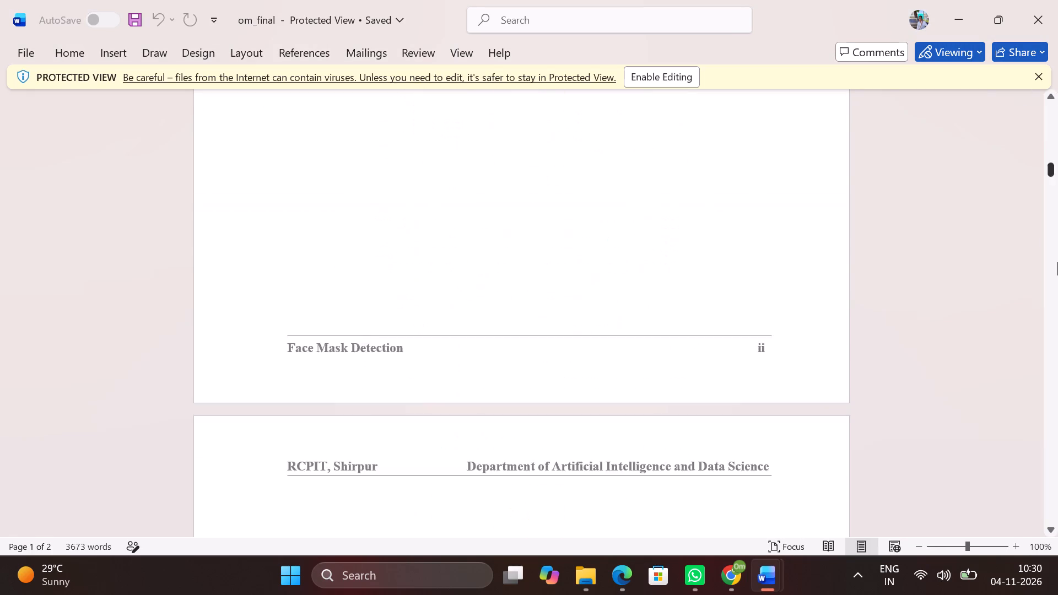
{"action": "left_click_drag", "start_coordinate": [1057, 262], "coordinate": [1057, 594]}
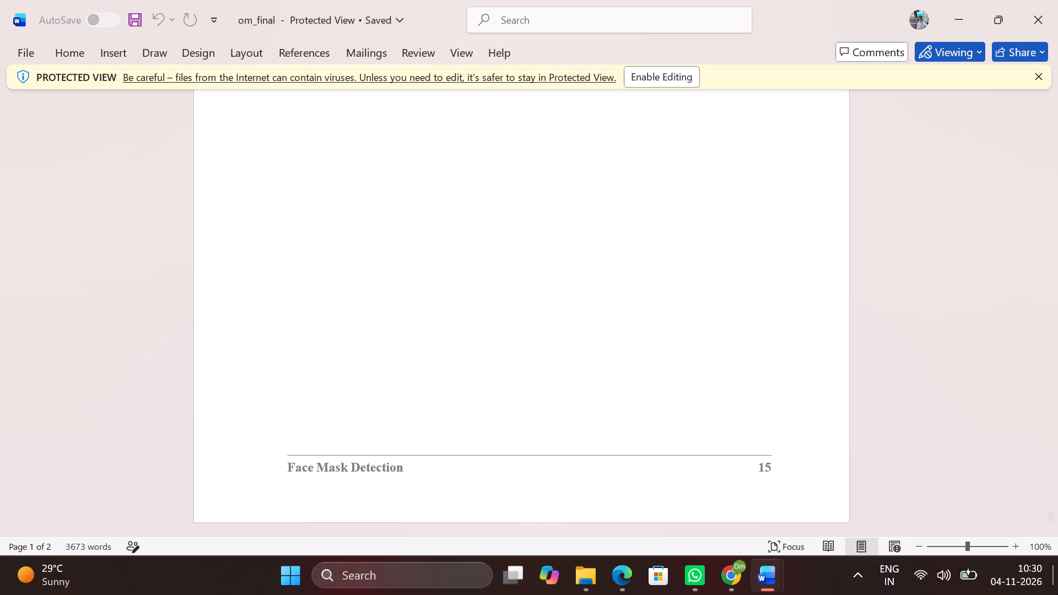
{"action": "scroll", "coordinate": [1057, 592], "scroll_direction": "up", "scroll_amount": 17}
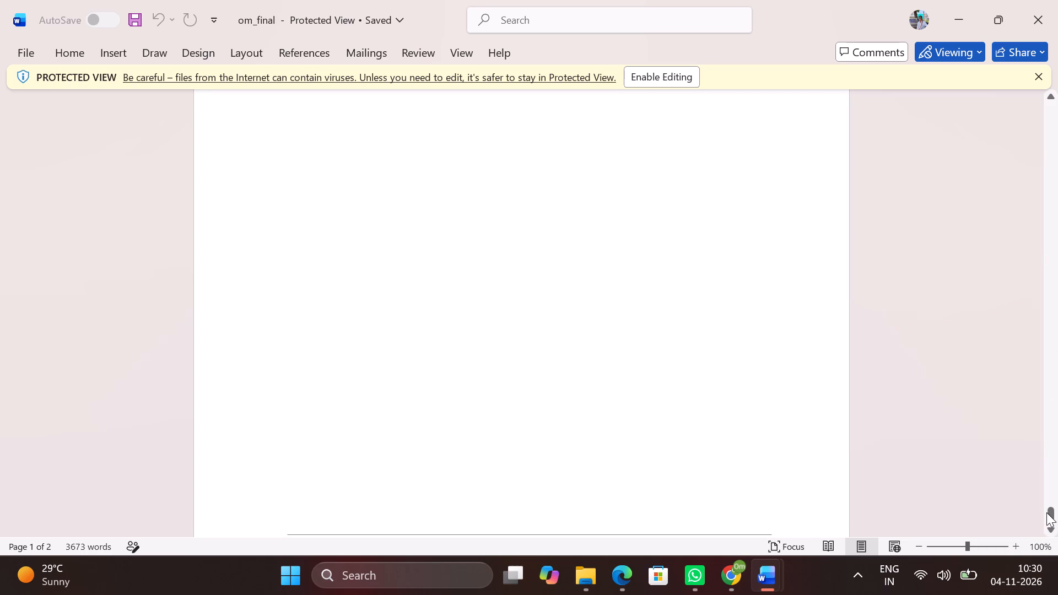
{"action": "left_click_drag", "start_coordinate": [1046, 510], "coordinate": [956, 128]}
{"action": "scroll", "coordinate": [549, 272], "scroll_direction": "up", "scroll_amount": 11}
{"action": "scroll", "coordinate": [549, 269], "scroll_direction": "up", "scroll_amount": 20}
{"action": "scroll", "coordinate": [549, 269], "scroll_direction": "up", "scroll_amount": 8}
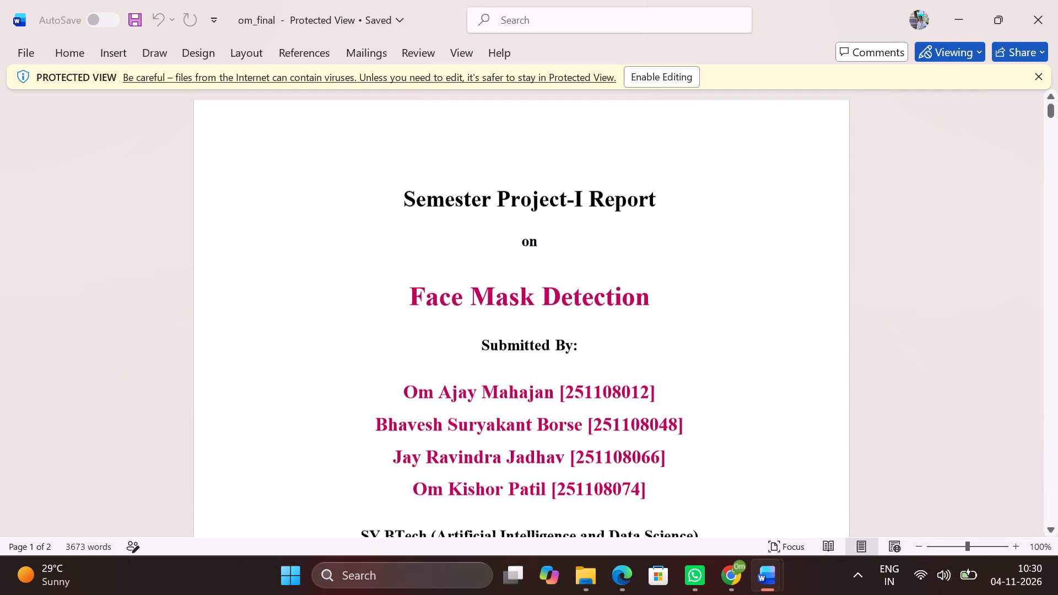
{"action": "scroll", "coordinate": [552, 257], "scroll_direction": "up", "scroll_amount": 3}
{"action": "scroll", "coordinate": [661, 237], "scroll_direction": "down", "scroll_amount": 20}
{"action": "scroll", "coordinate": [661, 238], "scroll_direction": "up", "scroll_amount": 4}
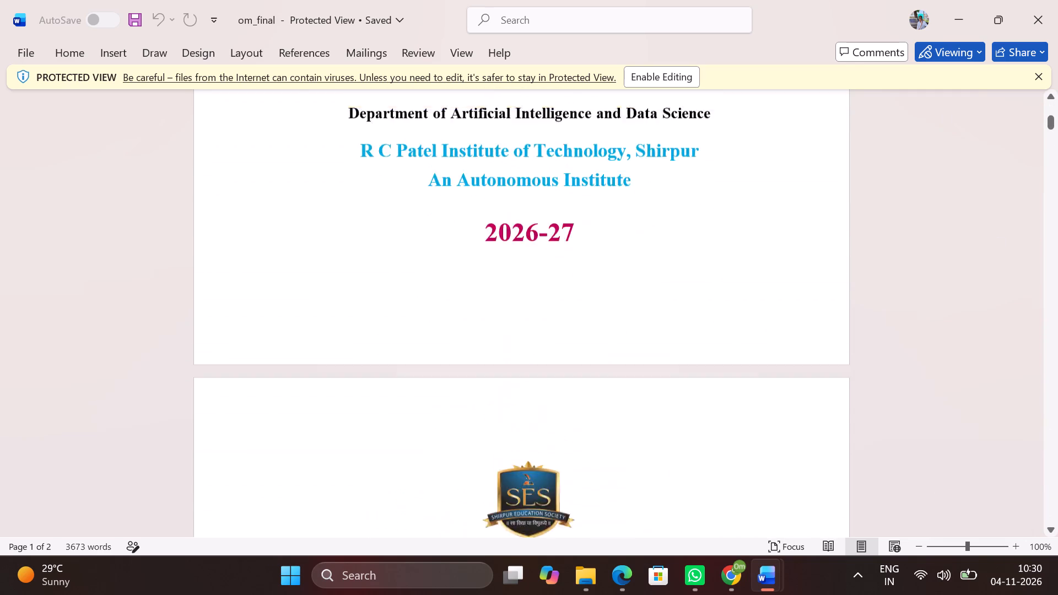
{"action": "scroll", "coordinate": [661, 238], "scroll_direction": "up", "scroll_amount": 13}
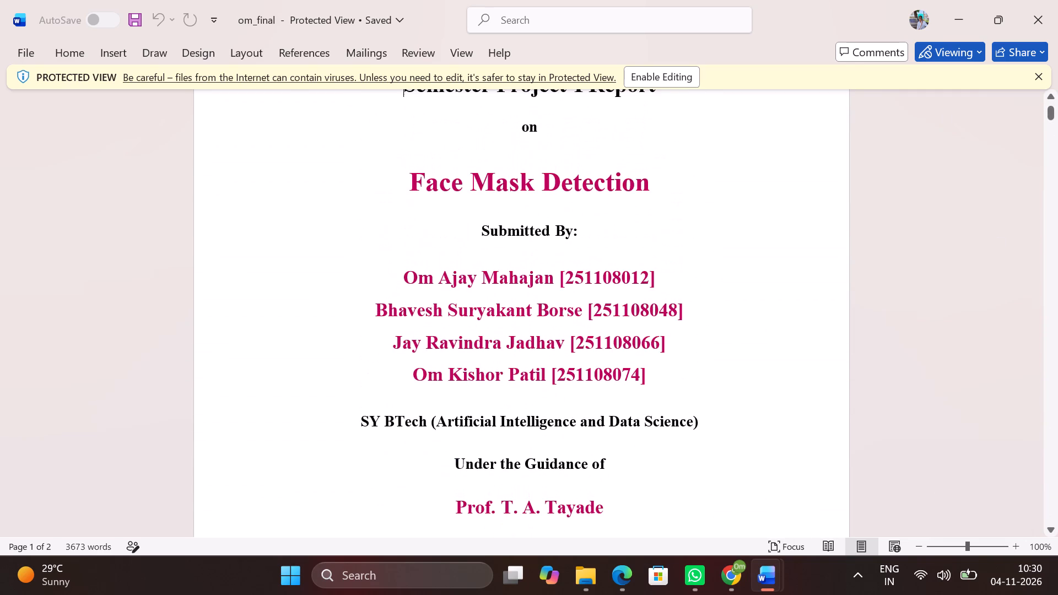
Enable editing for the protected om_final.docx.
{"action": "left_click", "coordinate": [671, 83]}
On the Certificate page, replace the "Project Coordinator Name" placeholder text inside the brackets with the project coordinator's name.
{"action": "scroll", "coordinate": [670, 89], "scroll_direction": "down", "scroll_amount": 4}
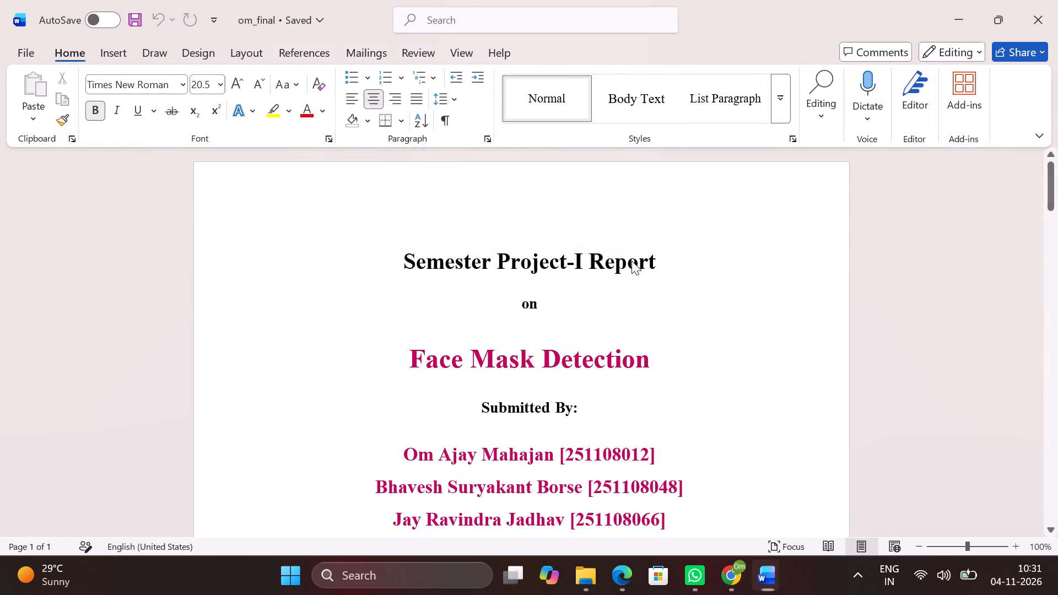
{"action": "scroll", "coordinate": [631, 289], "scroll_direction": "down", "scroll_amount": 4}
{"action": "scroll", "coordinate": [630, 369], "scroll_direction": "down", "scroll_amount": 4}
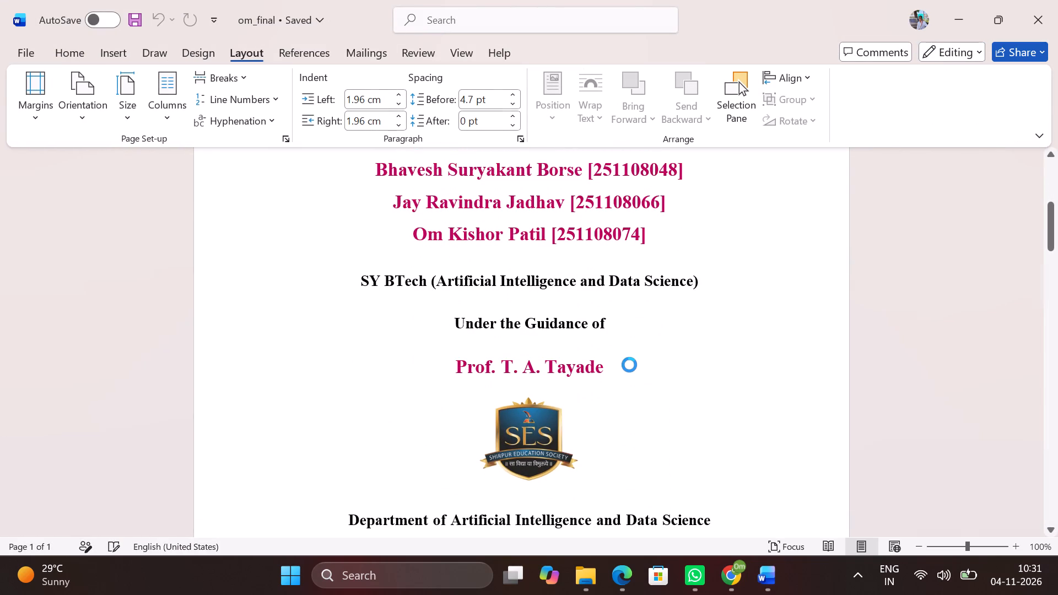
{"action": "scroll", "coordinate": [629, 365], "scroll_direction": "down", "scroll_amount": 1}
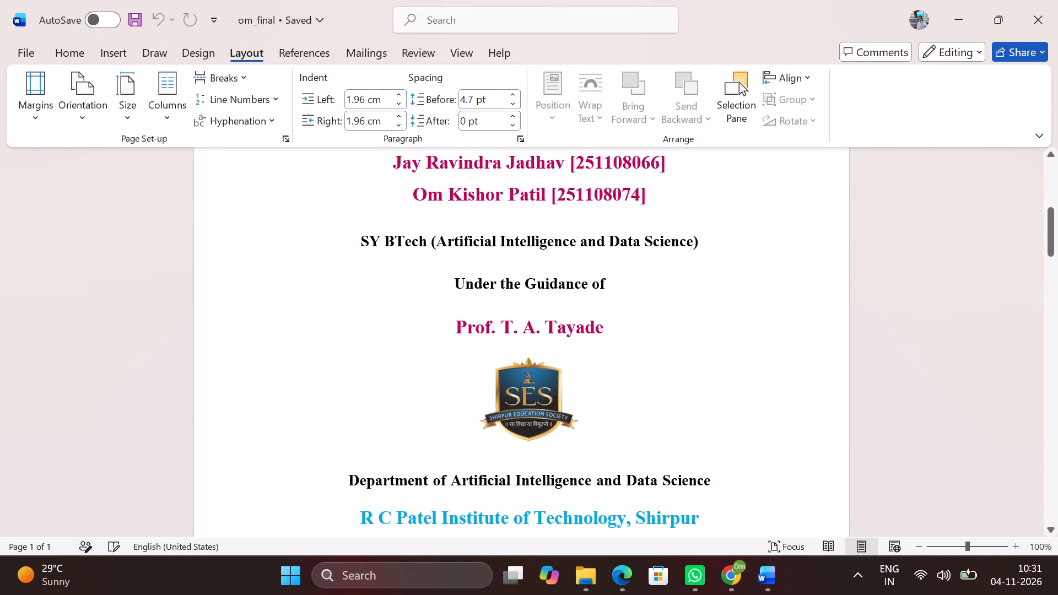
{"action": "scroll", "coordinate": [629, 365], "scroll_direction": "down", "scroll_amount": 3}
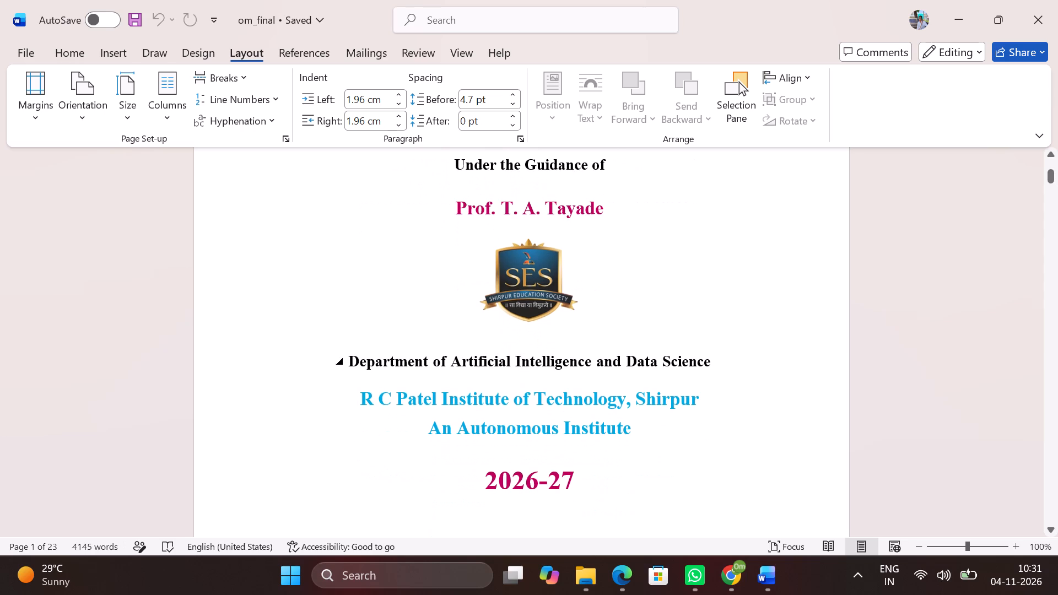
{"action": "scroll", "coordinate": [629, 365], "scroll_direction": "down", "scroll_amount": 15}
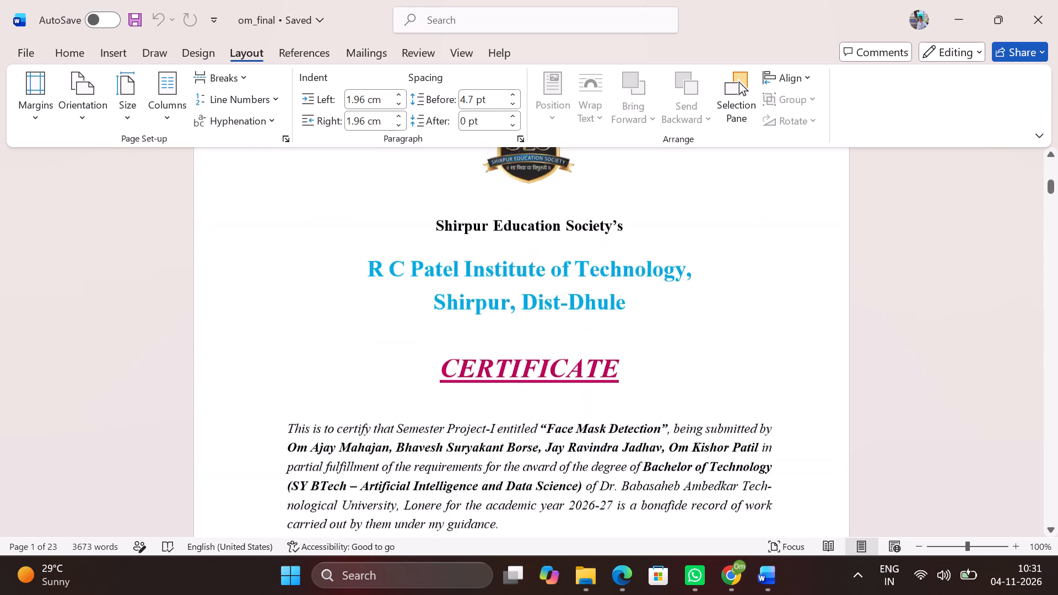
{"action": "scroll", "coordinate": [629, 363], "scroll_direction": "down", "scroll_amount": 4}
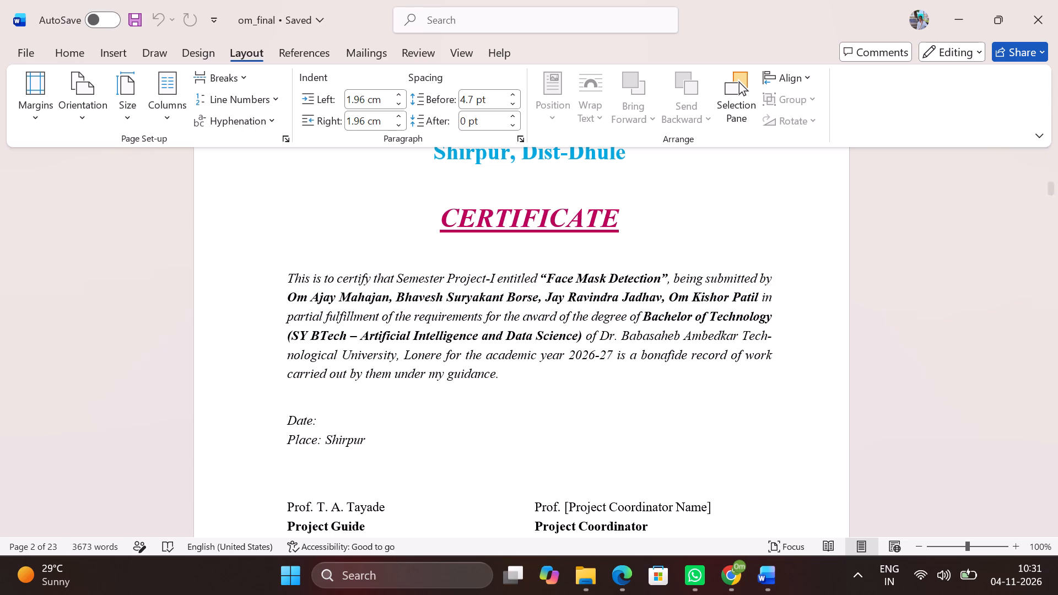
{"action": "scroll", "coordinate": [663, 339], "scroll_direction": "down", "scroll_amount": 4}
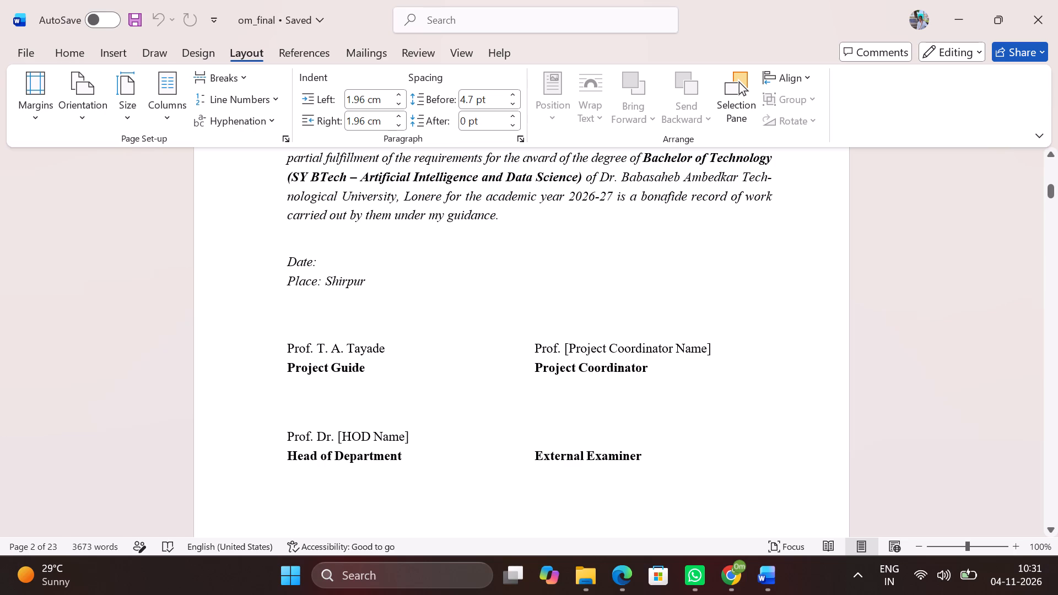
{"action": "left_click", "coordinate": [707, 348]}
{"action": "key", "text": "BackSpace"}
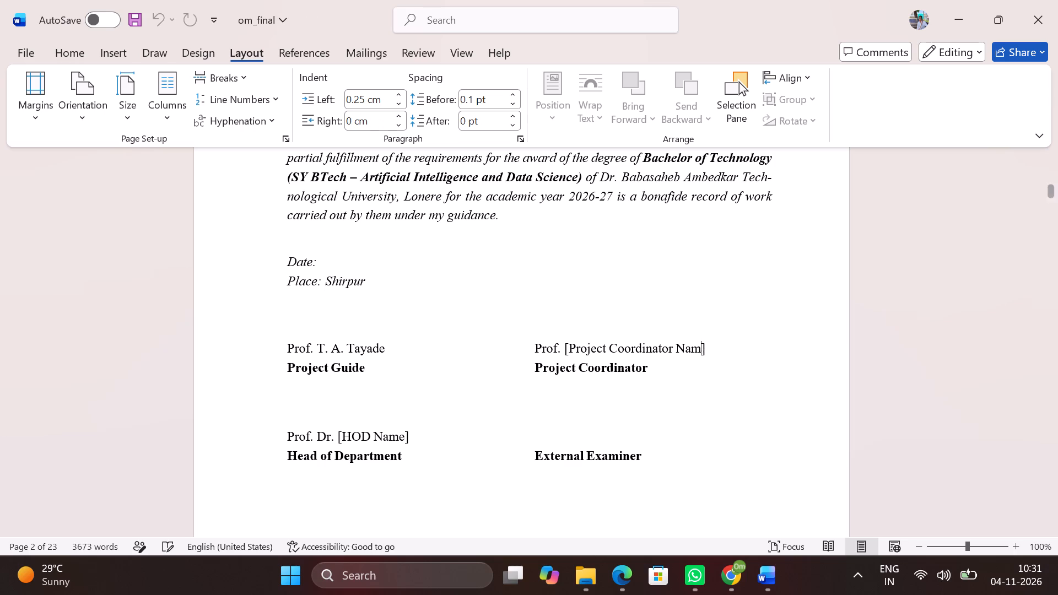
{"action": "key", "text": "BackSpace"}
{"action": "key", "text": "BackSpace"}
{"action": "key", "text": "BackSpace"}
{"action": "key", "text": "BackSpace"}
{"action": "key", "text": "BackSpace"}
{"action": "key", "text": "BackSpace"}
{"action": "key", "text": "BackSpace"}
{"action": "key", "text": "BackSpace"}
{"action": "key", "text": "BackSpace"}
{"action": "key", "text": "BackSpace"}
{"action": "key", "text": "BackSpace"}
{"action": "key", "text": "BackSpace"}
{"action": "key", "text": "BackSpace"}
{"action": "key", "text": "BackSpace"}
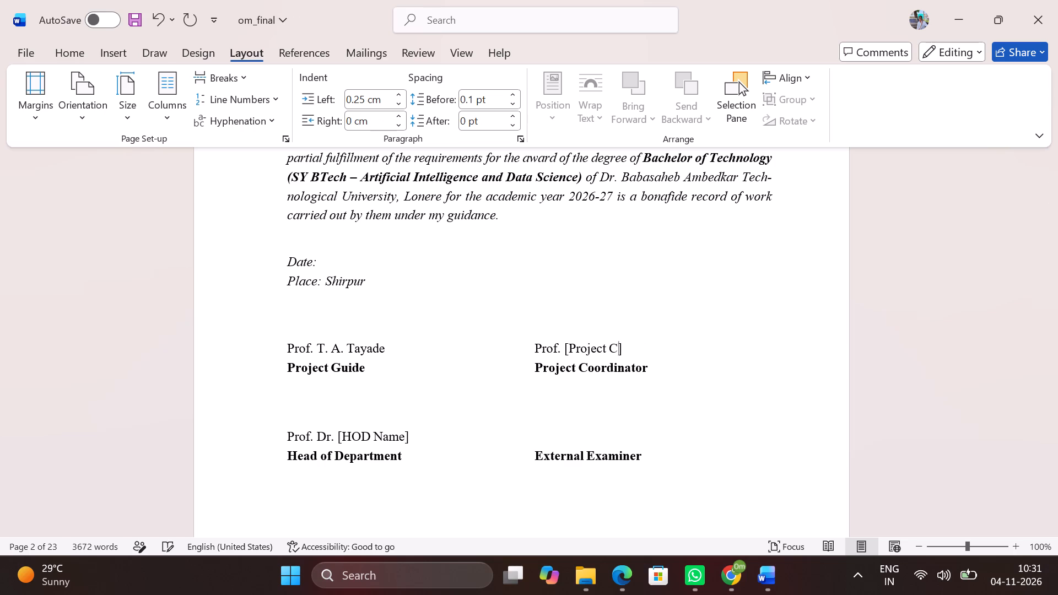
{"action": "key", "text": "BackSpace"}
{"action": "key", "text": "BackSpace"}
{"action": "key", "text": "BackSpace"}
{"action": "key", "text": "BackSpace"}
{"action": "key", "text": "BackSpace"}
{"action": "key", "text": "BackSpace"}
{"action": "key", "text": "BackSpace"}
{"action": "key", "text": "BackSpace"}
{"action": "key", "text": "BackSpace"}
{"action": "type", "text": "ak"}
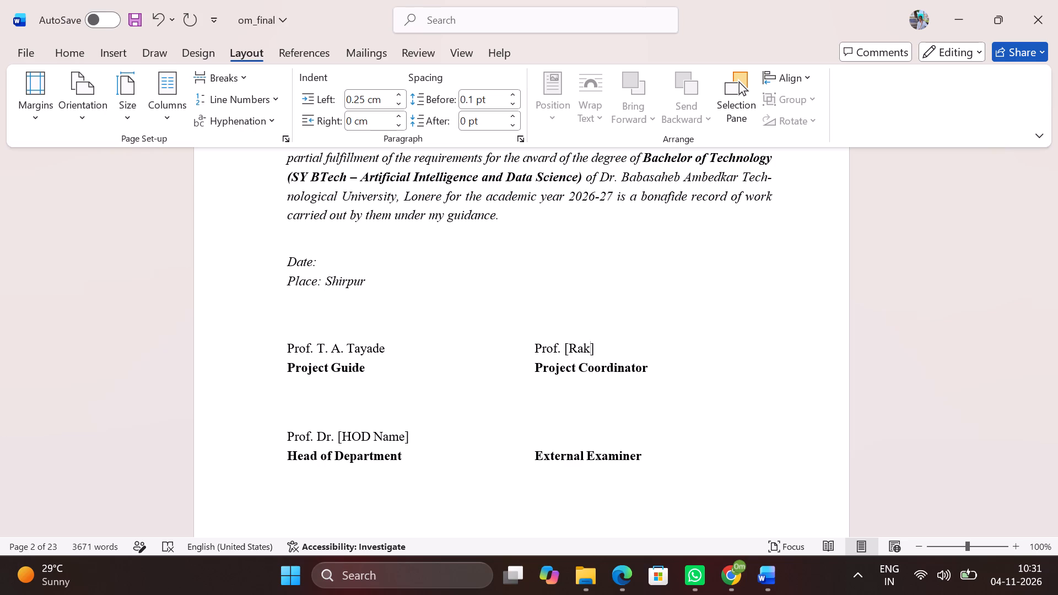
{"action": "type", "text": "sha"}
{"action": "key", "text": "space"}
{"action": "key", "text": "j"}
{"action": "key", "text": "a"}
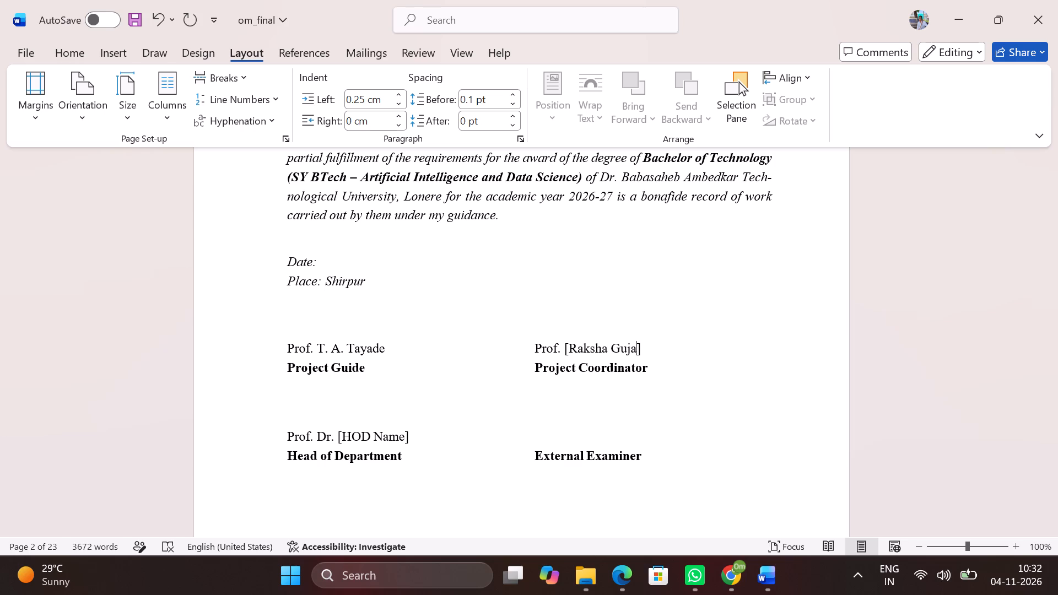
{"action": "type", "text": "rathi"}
Remove the square brackets around the project coordinator's name on the Certificate page.
{"action": "left_click", "coordinate": [697, 326]}
{"action": "left_click", "coordinate": [690, 350]}
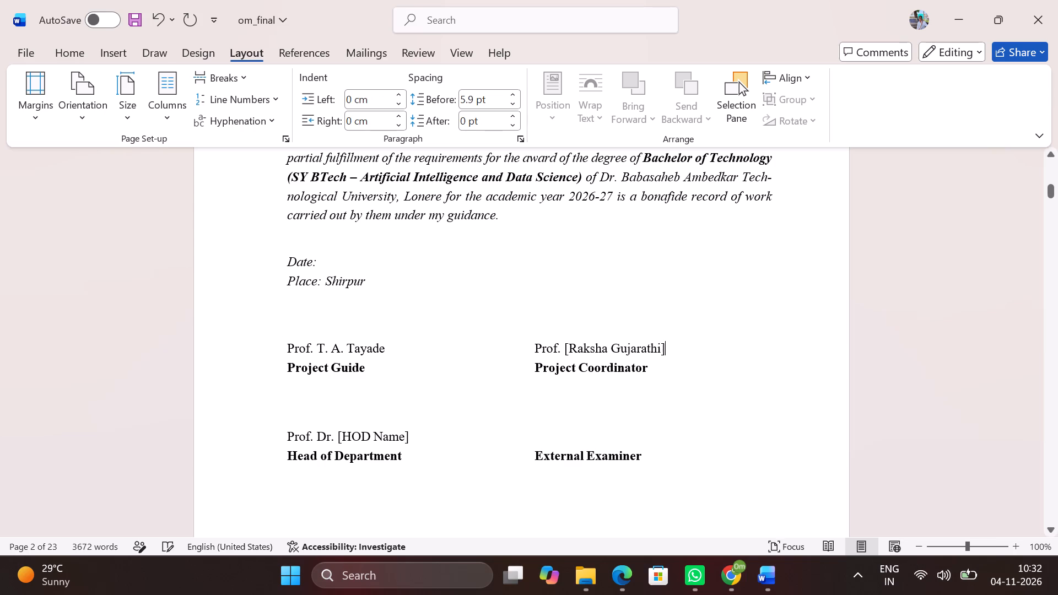
{"action": "key", "text": "BackSpace"}
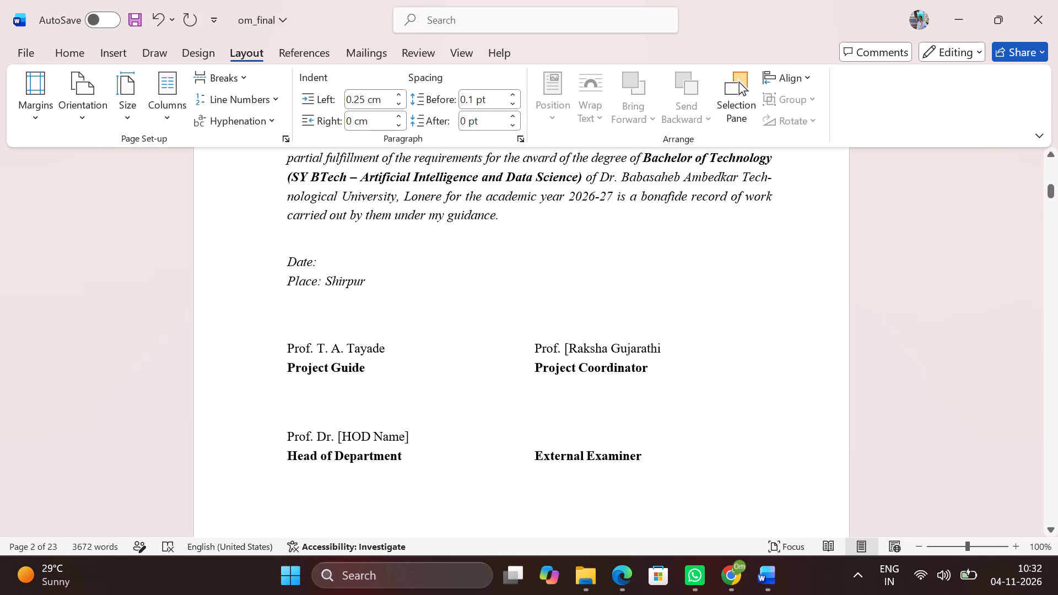
{"action": "left_click", "coordinate": [569, 346]}
{"action": "key", "text": "BackSpace"}
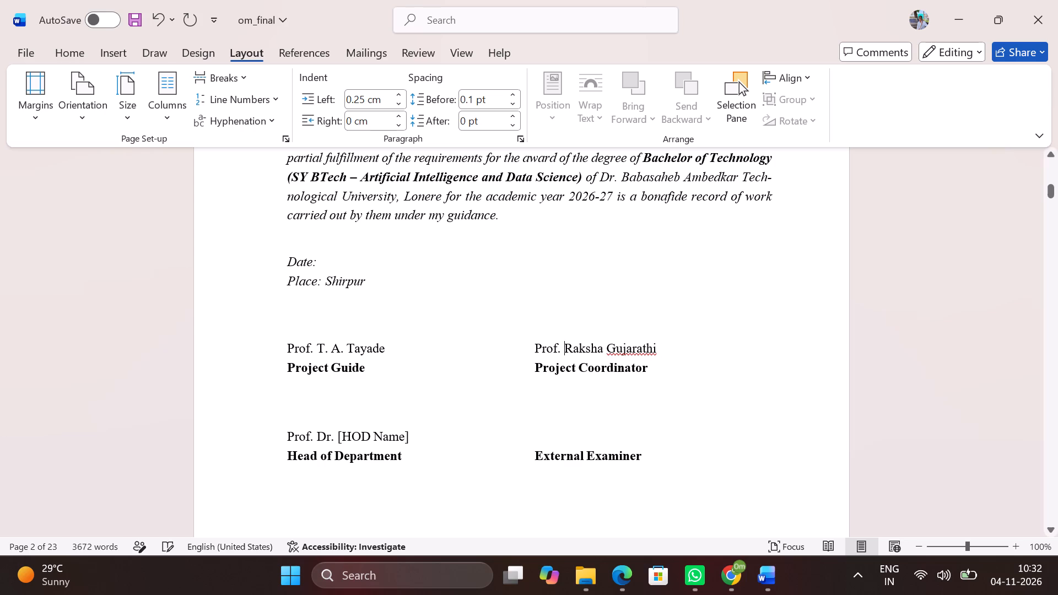
On the Certificate page, delete the "HOD Name" placeholder text inside the square brackets above Head of Department.
{"action": "left_click", "coordinate": [676, 374]}
{"action": "scroll", "coordinate": [623, 415], "scroll_direction": "down", "scroll_amount": 1}
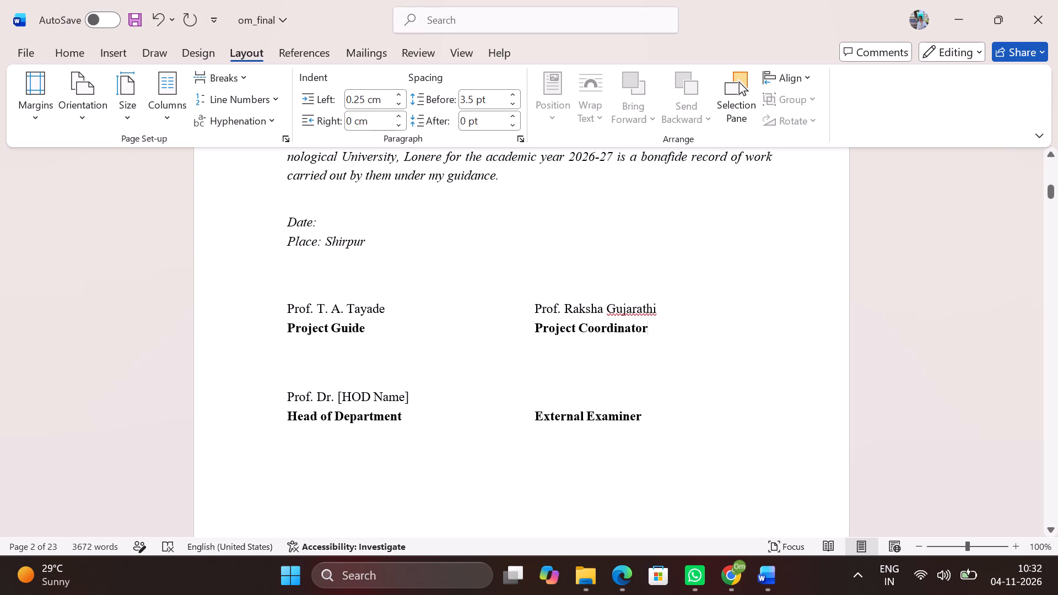
{"action": "left_click", "coordinate": [403, 393]}
{"action": "key", "text": "BackSpace"}
{"action": "key", "text": "BackSpace"}
{"action": "key", "text": "BackSpace"}
{"action": "key", "text": "BackSpace"}
{"action": "key", "text": "BackSpace"}
{"action": "key", "text": "BackSpace"}
{"action": "key", "text": "BackSpace"}
{"action": "key", "text": "BackSpace"}
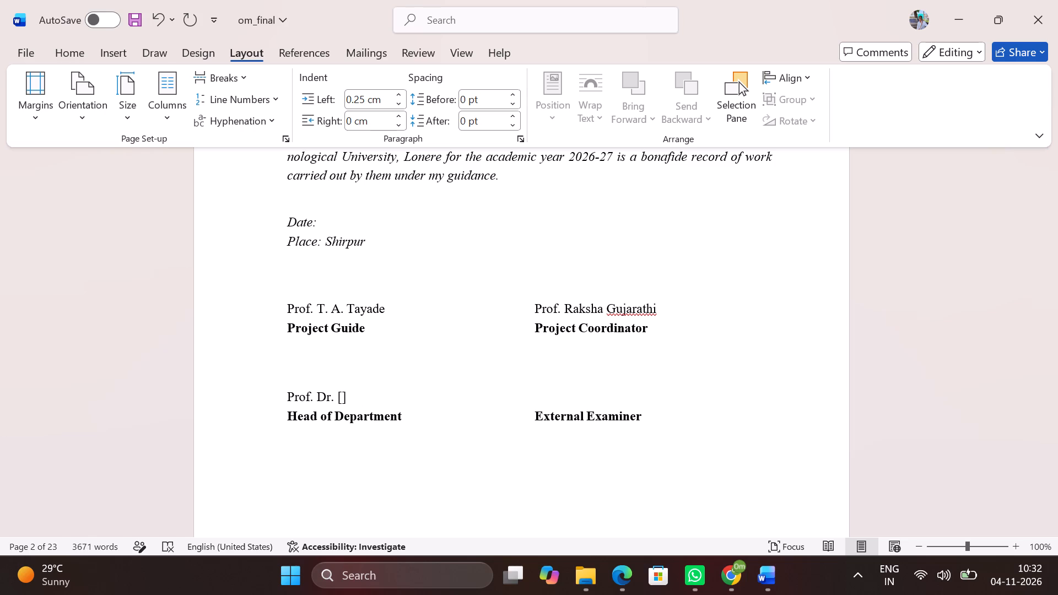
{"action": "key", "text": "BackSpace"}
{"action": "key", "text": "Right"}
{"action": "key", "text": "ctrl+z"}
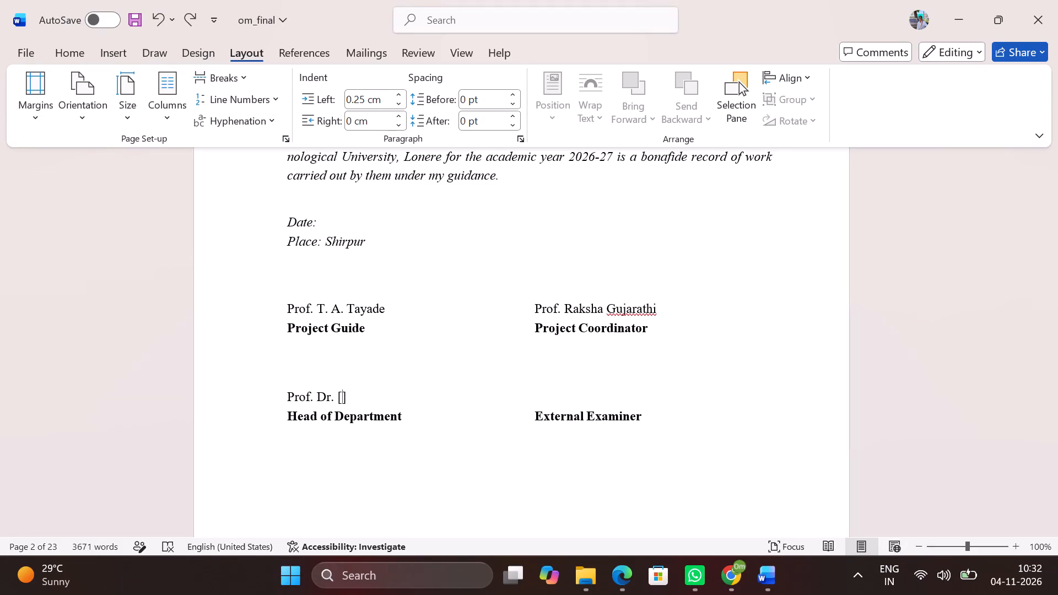
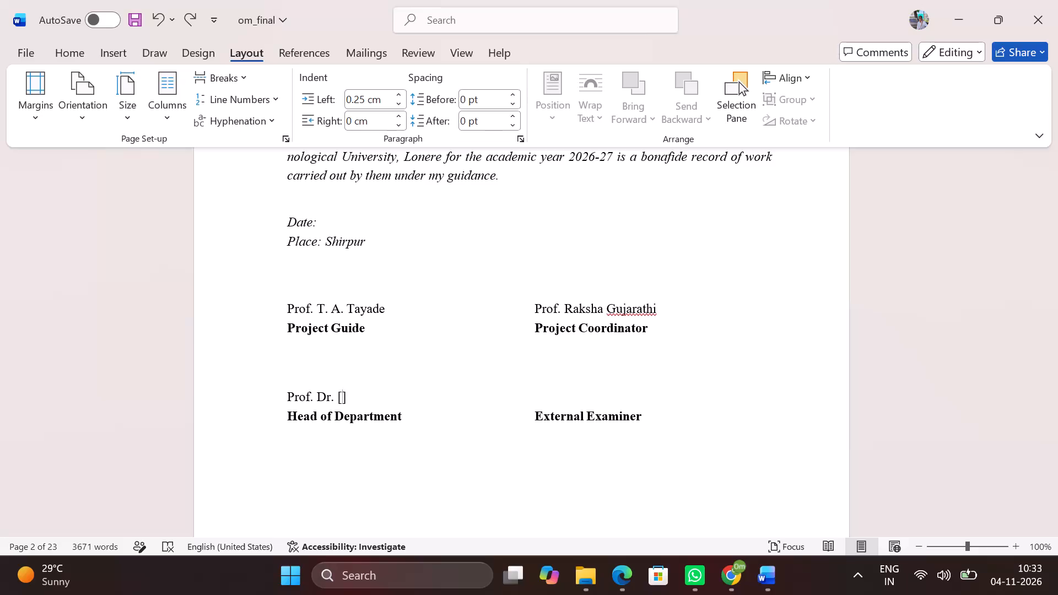
On the Certificate page, enter the Head of Department's name inside the empty square brackets following "Prof. Dr.".
{"action": "key", "text": "d"}
{"action": "key", "text": "comma"}
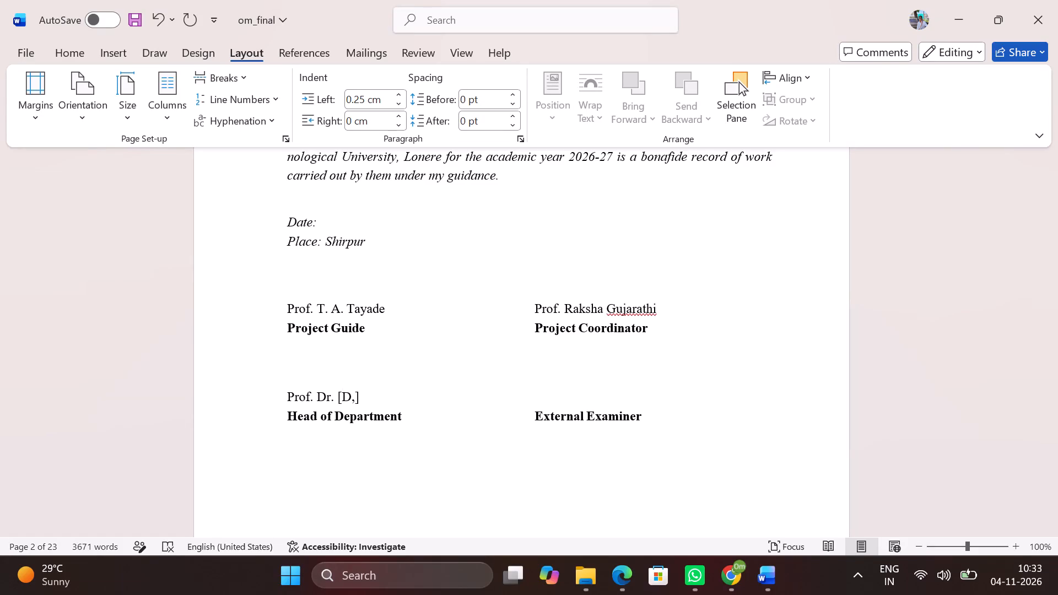
{"action": "key", "text": "BackSpace"}
{"action": "key", "text": "period"}
{"action": "key", "text": "r"}
{"action": "key", "text": "BackSpace"}
{"action": "key", "text": "space"}
{"action": "key", "text": "r"}
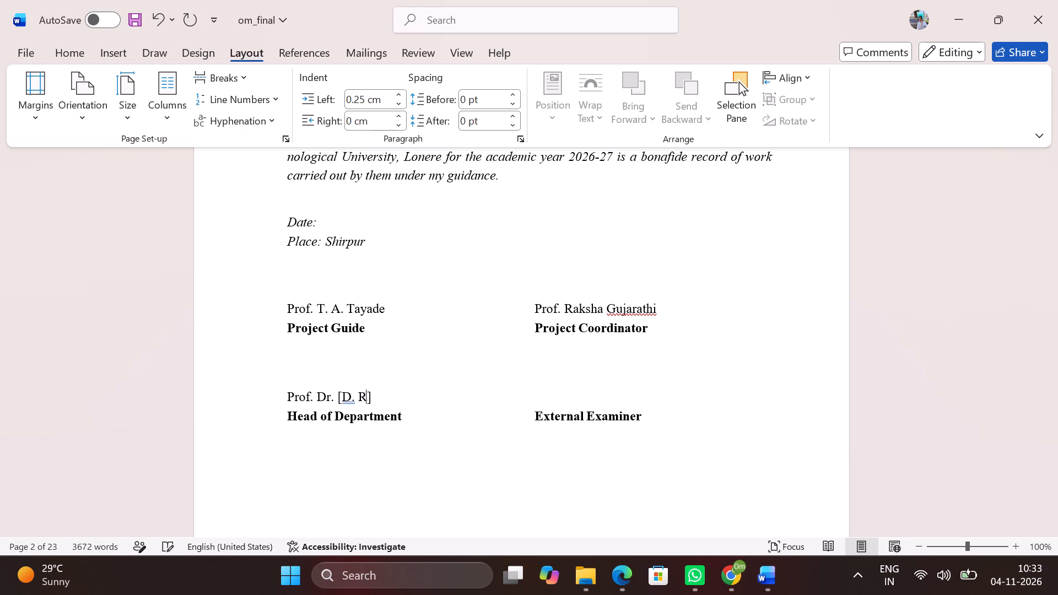
{"action": "type", "text": "."}
{"action": "key", "text": "space"}
{"action": "type", "text": "ati"}
{"action": "key", "text": "l"}
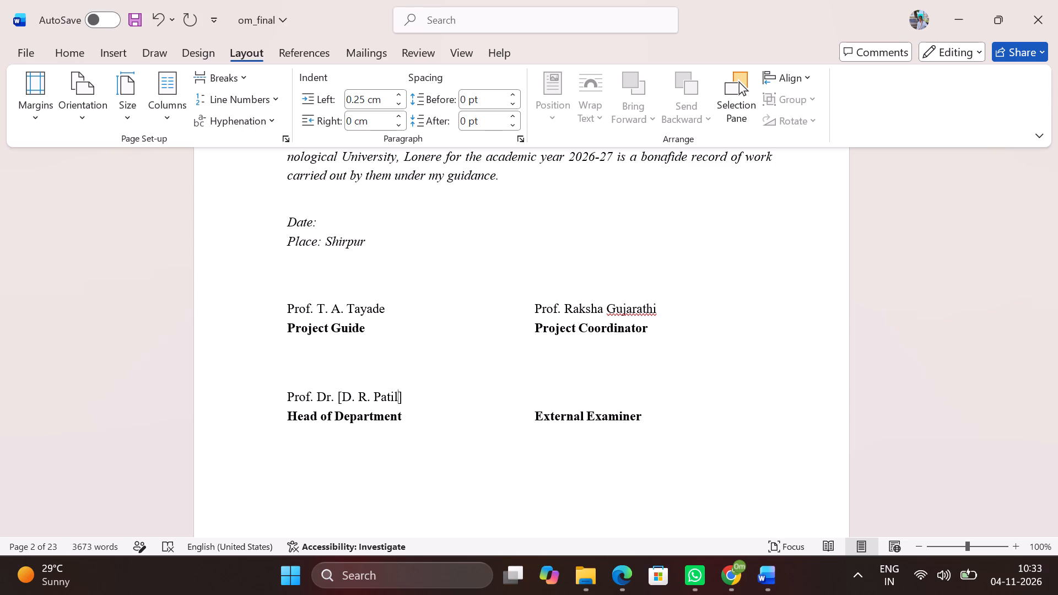
Remove the square brackets around the Head of Department's name on the Certificate page.
{"action": "left_click", "coordinate": [445, 406]}
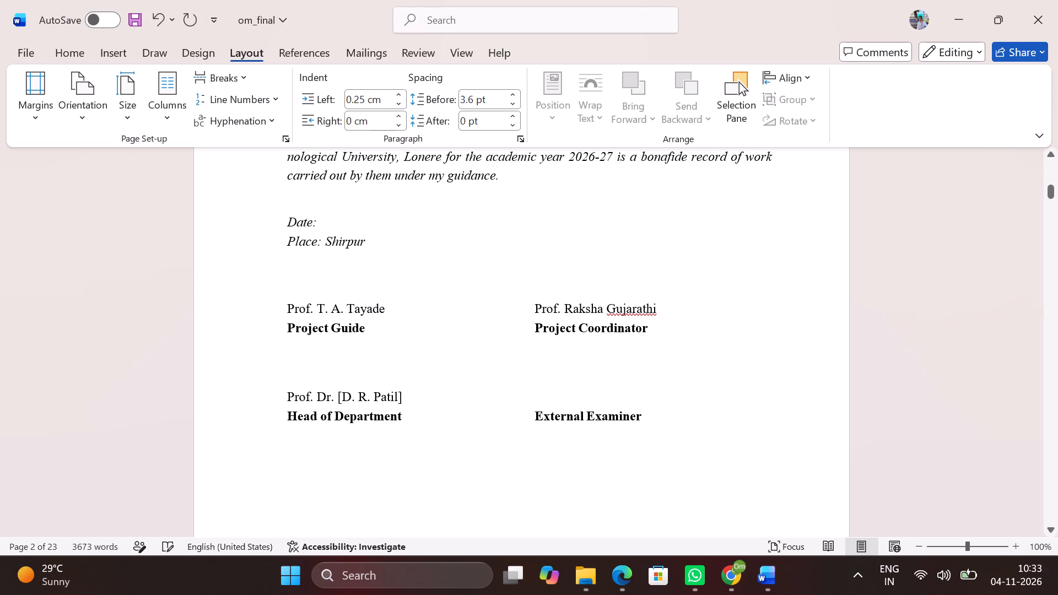
{"action": "left_click", "coordinate": [415, 400]}
{"action": "key", "text": "BackSpace"}
{"action": "left_click", "coordinate": [343, 398]}
{"action": "key", "text": "BackSpace"}
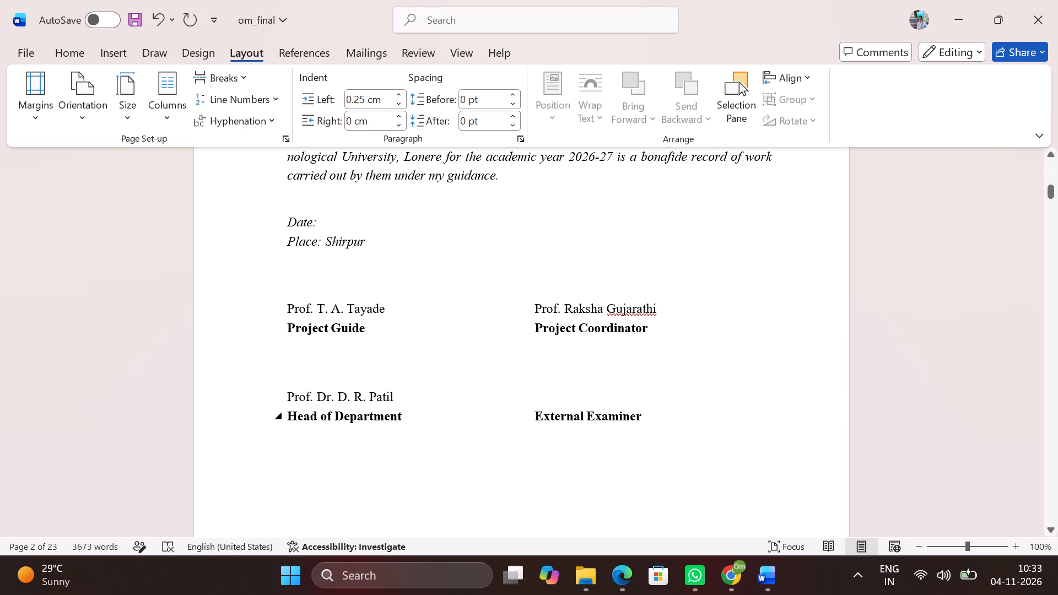
Examine the Acknowledgement page for name placeholders that still need filling in.
{"action": "scroll", "coordinate": [574, 443], "scroll_direction": "down", "scroll_amount": 7}
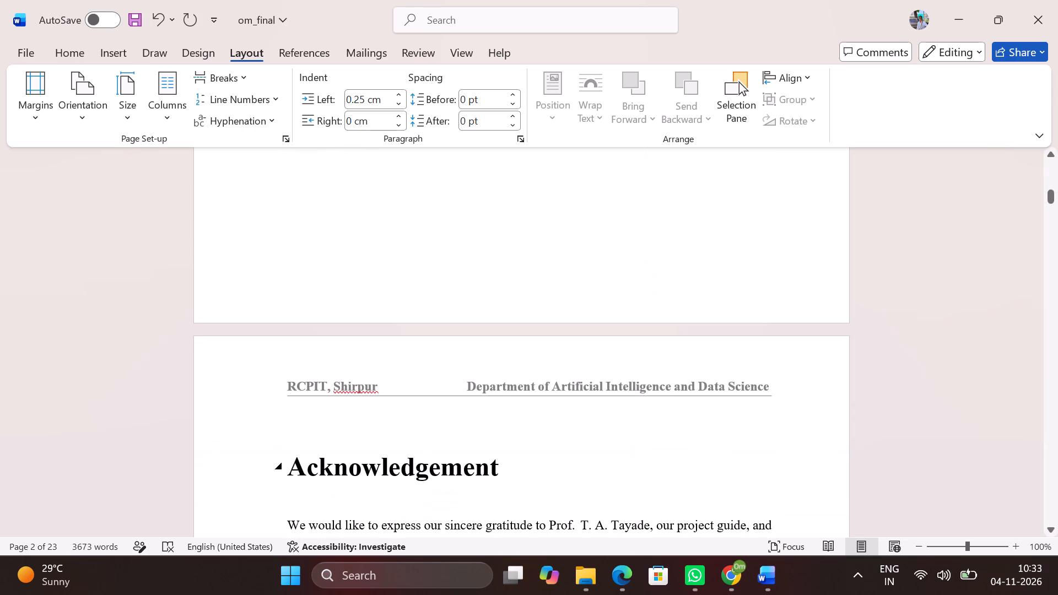
{"action": "scroll", "coordinate": [576, 450], "scroll_direction": "down", "scroll_amount": 14}
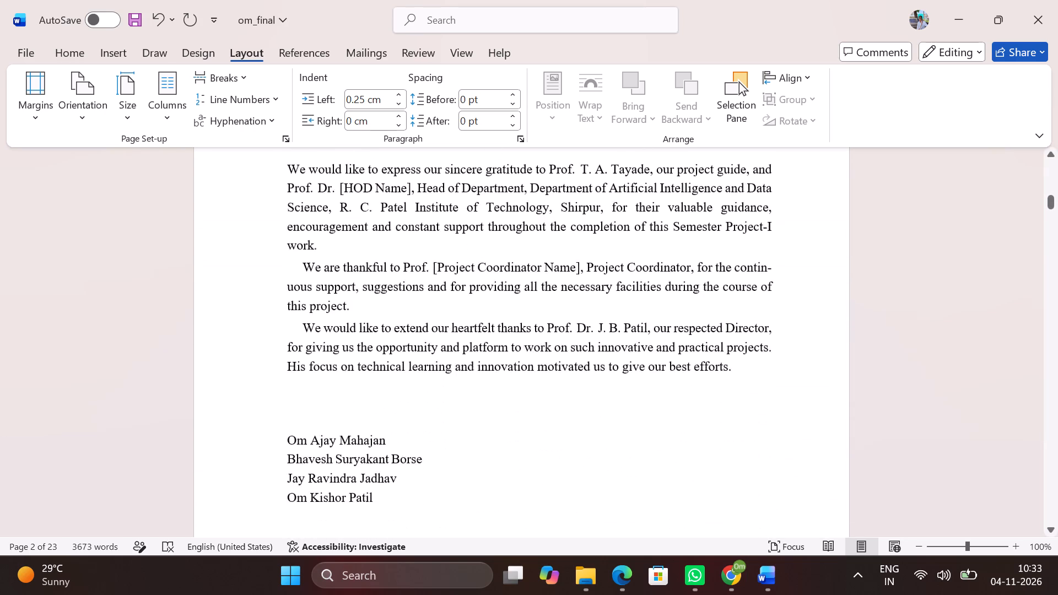
{"action": "scroll", "coordinate": [576, 450], "scroll_direction": "down", "scroll_amount": 6}
{"action": "scroll", "coordinate": [576, 450], "scroll_direction": "up", "scroll_amount": 8}
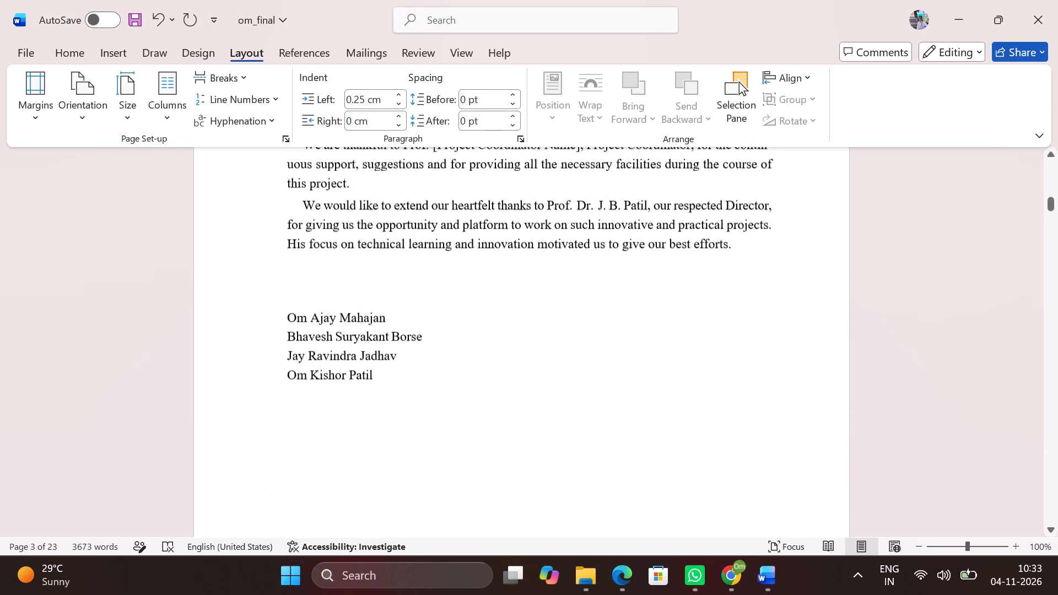
{"action": "scroll", "coordinate": [576, 450], "scroll_direction": "up", "scroll_amount": 5}
{"action": "scroll", "coordinate": [576, 450], "scroll_direction": "down", "scroll_amount": 10}
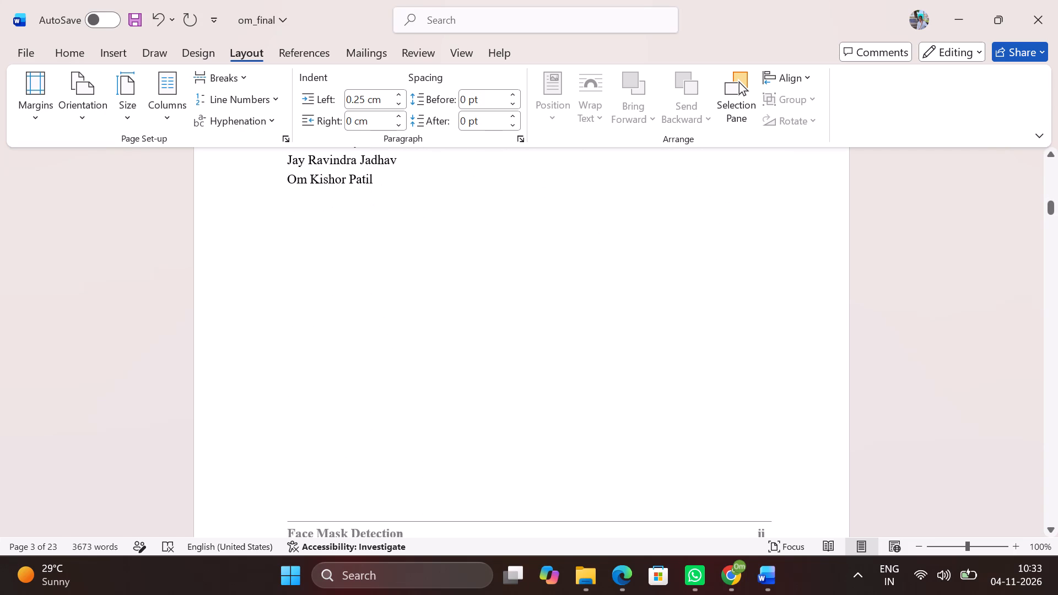
{"action": "scroll", "coordinate": [576, 450], "scroll_direction": "up", "scroll_amount": 9}
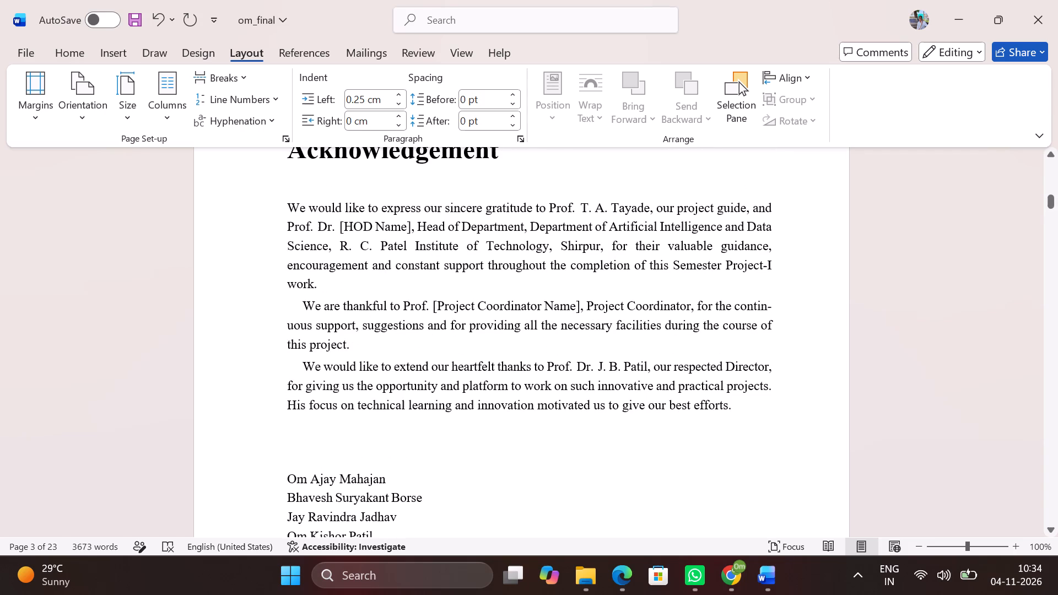
Copy the project coordinator's name with its title from the Certificate page over the bracketed "Project Coordinator Name" placeholder text in the Acknowledgement.
{"action": "scroll", "coordinate": [573, 314], "scroll_direction": "up", "scroll_amount": 15}
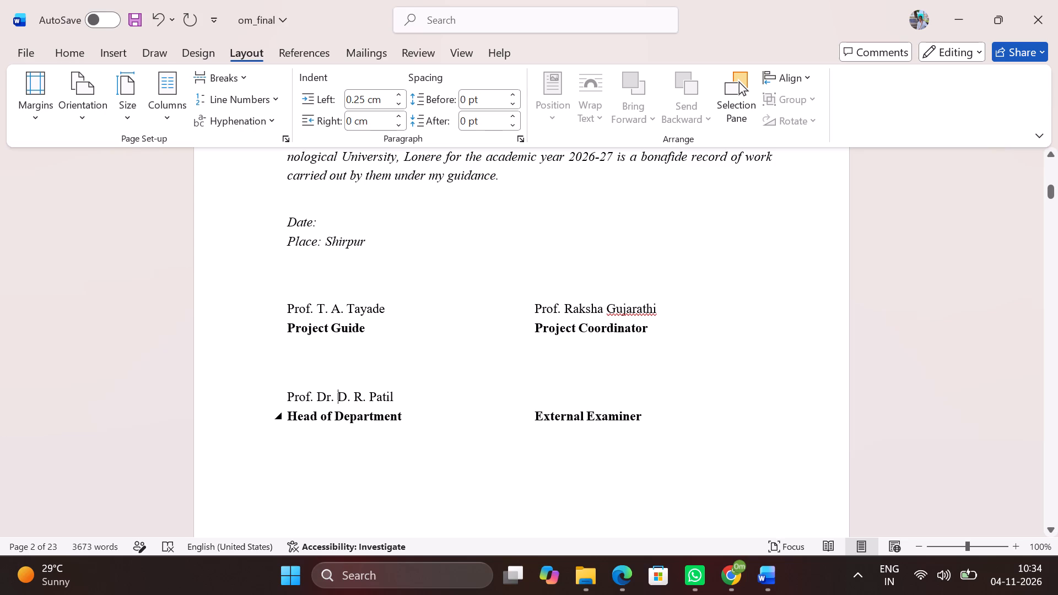
{"action": "left_click_drag", "start_coordinate": [567, 306], "coordinate": [636, 310]}
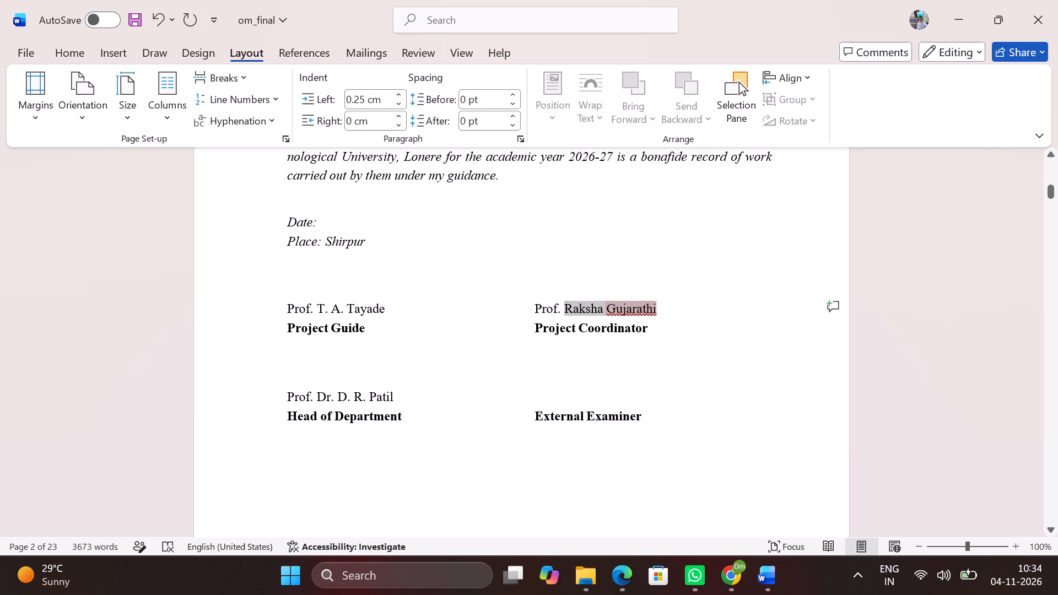
{"action": "left_click_drag", "start_coordinate": [636, 310], "coordinate": [646, 309]}
{"action": "left_click", "coordinate": [541, 298]}
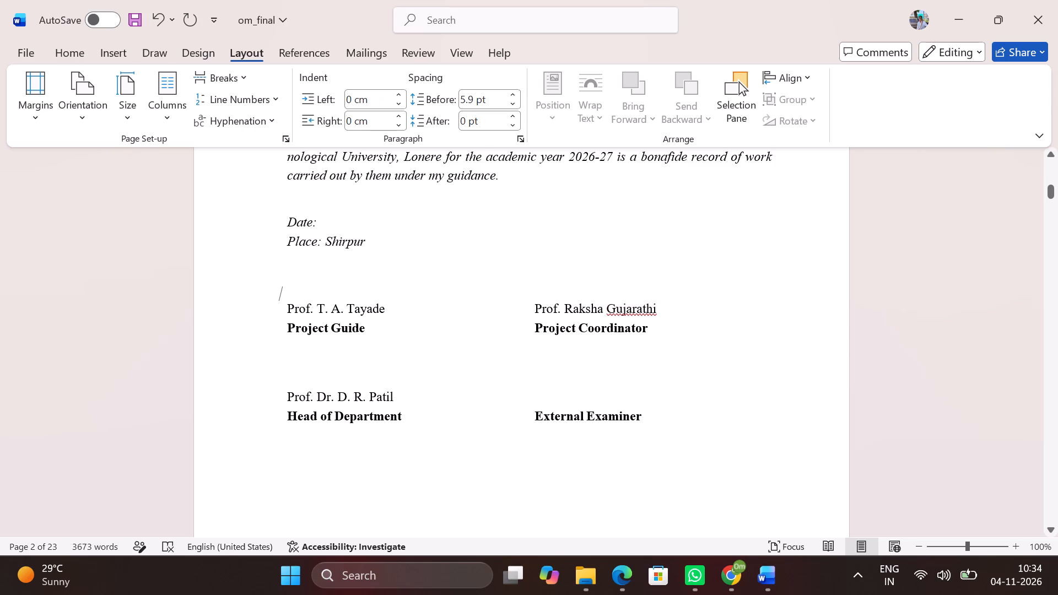
{"action": "left_click_drag", "start_coordinate": [533, 310], "coordinate": [645, 304]}
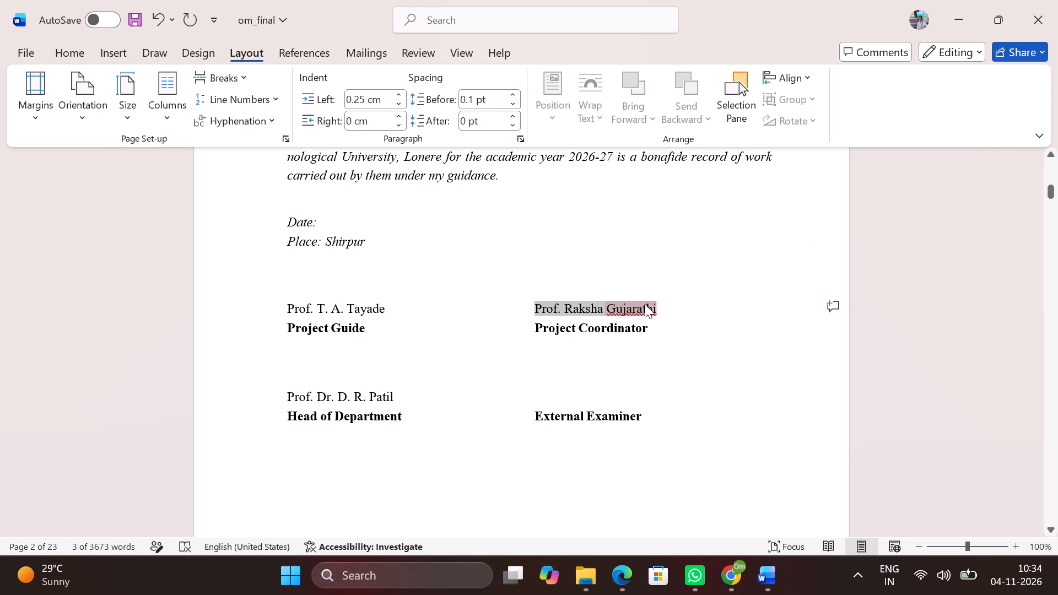
{"action": "key", "text": "ctrl+c"}
{"action": "key", "text": "ctrl+c"}
{"action": "scroll", "coordinate": [640, 365], "scroll_direction": "down", "scroll_amount": 15}
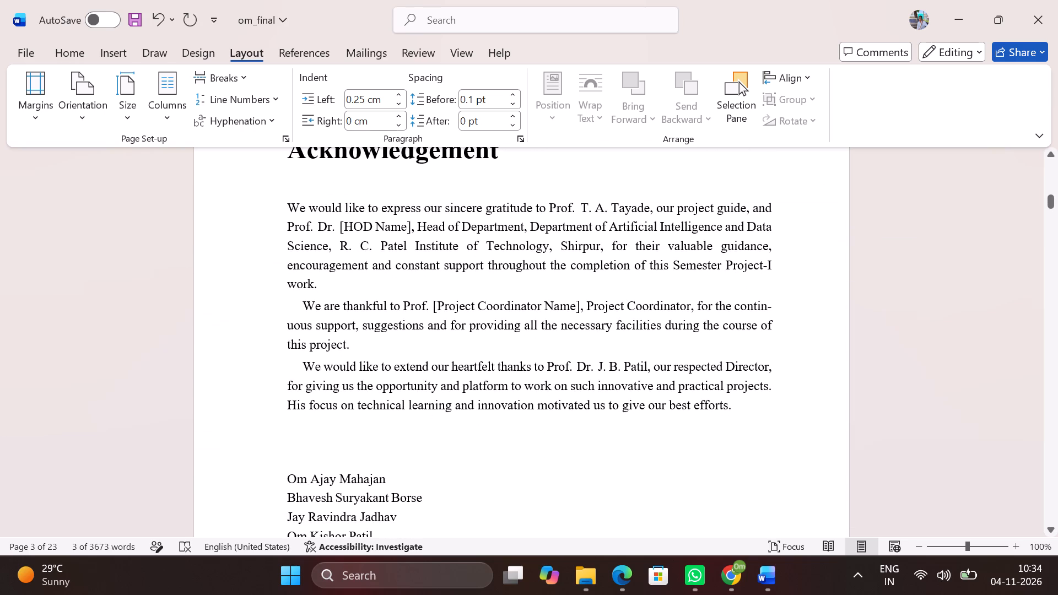
{"action": "left_click_drag", "start_coordinate": [439, 306], "coordinate": [565, 306]}
{"action": "key", "text": "BackSpace"}
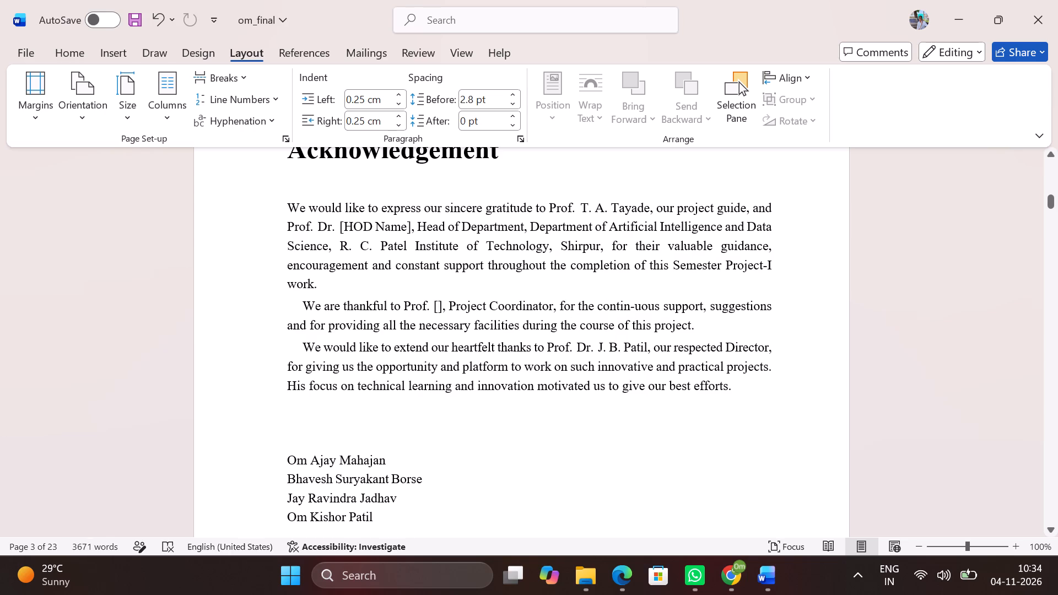
{"action": "key", "text": "ctrl+v"}
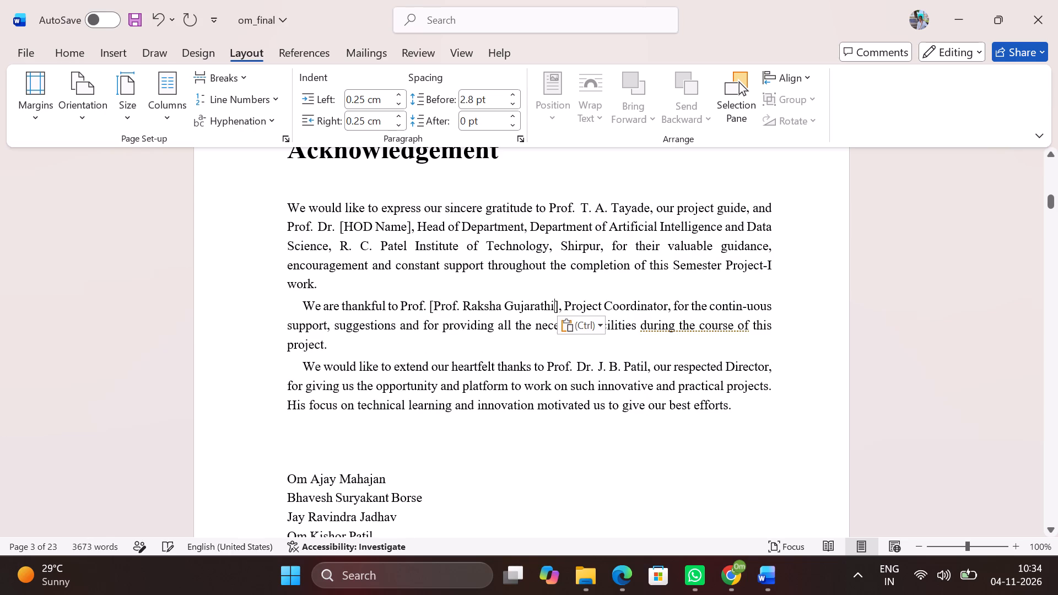
Remove the square brackets around the project coordinator's name in the Acknowledgement.
{"action": "left_click", "coordinate": [562, 301]}
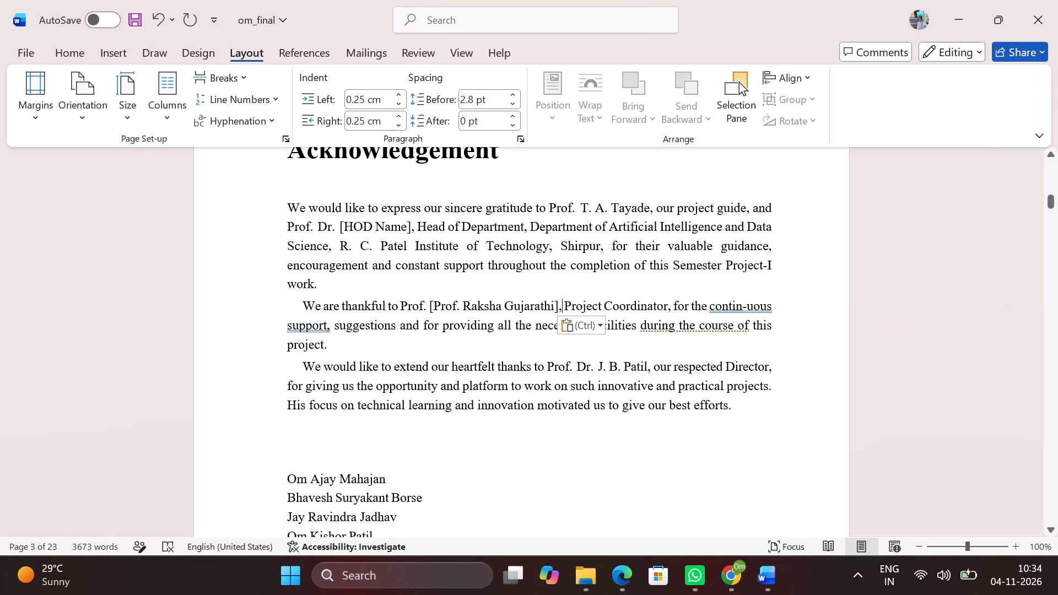
{"action": "left_click", "coordinate": [556, 306]}
{"action": "left_click", "coordinate": [560, 302]}
{"action": "key", "text": "BackSpace"}
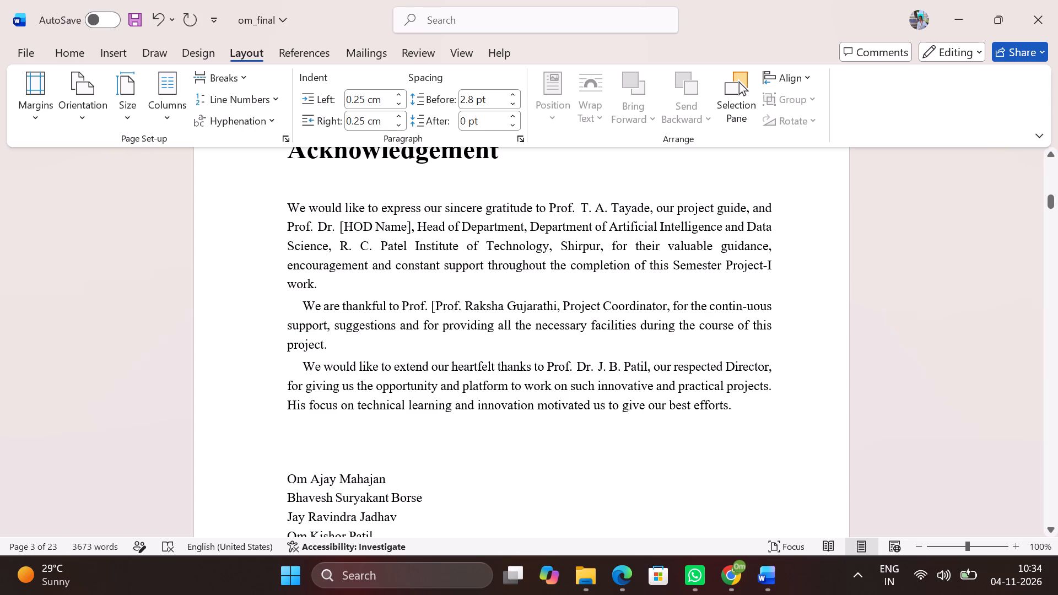
{"action": "left_click", "coordinate": [435, 306]}
{"action": "key", "text": "BackSpace"}
Copy the Head of Department's name with its title from the Certificate page over the "[HOD Name]" placeholder in the Acknowledgement.
{"action": "scroll", "coordinate": [450, 290], "scroll_direction": "up", "scroll_amount": 11}
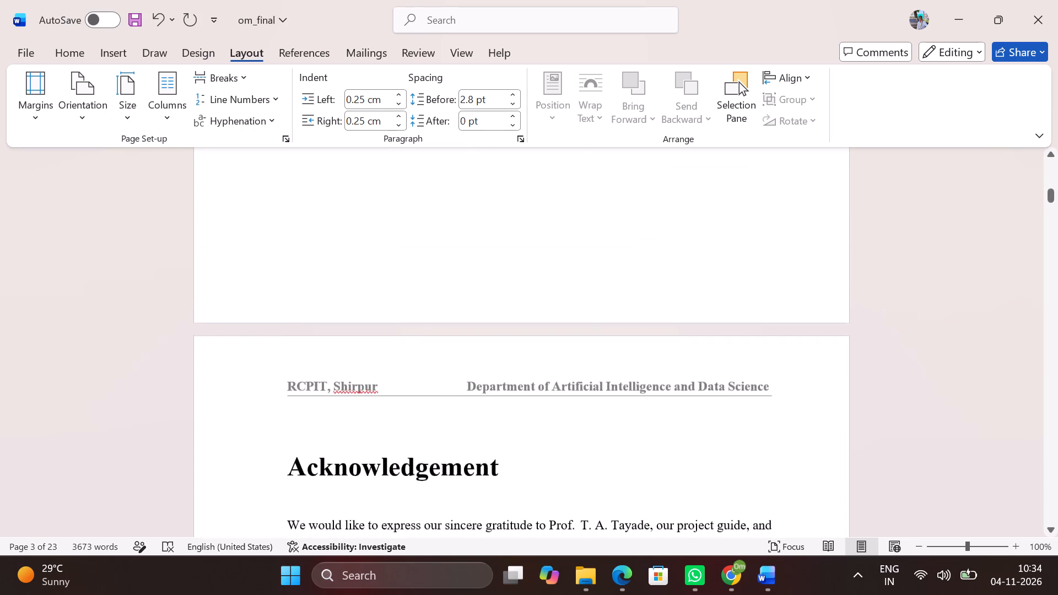
{"action": "scroll", "coordinate": [450, 290], "scroll_direction": "up", "scroll_amount": 4}
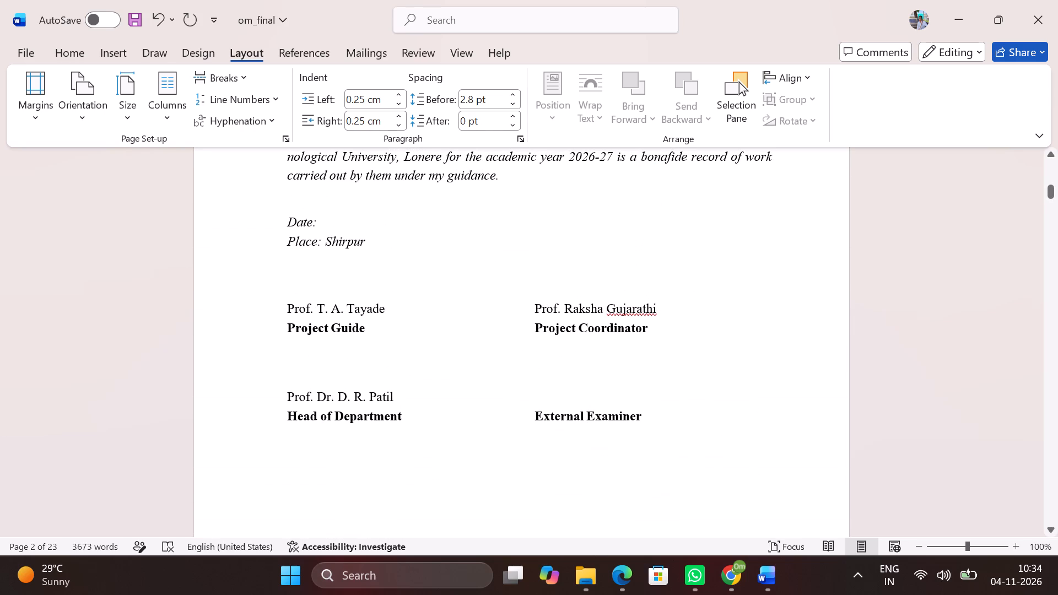
{"action": "left_click_drag", "start_coordinate": [289, 304], "coordinate": [357, 306]}
{"action": "left_click", "coordinate": [347, 357]}
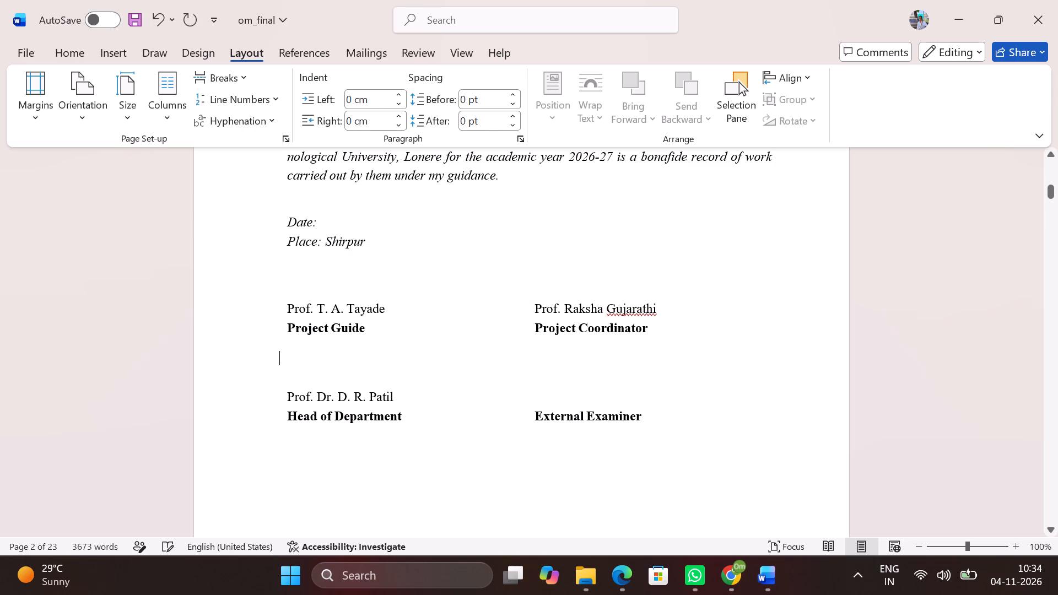
{"action": "left_click_drag", "start_coordinate": [288, 391], "coordinate": [390, 396]}
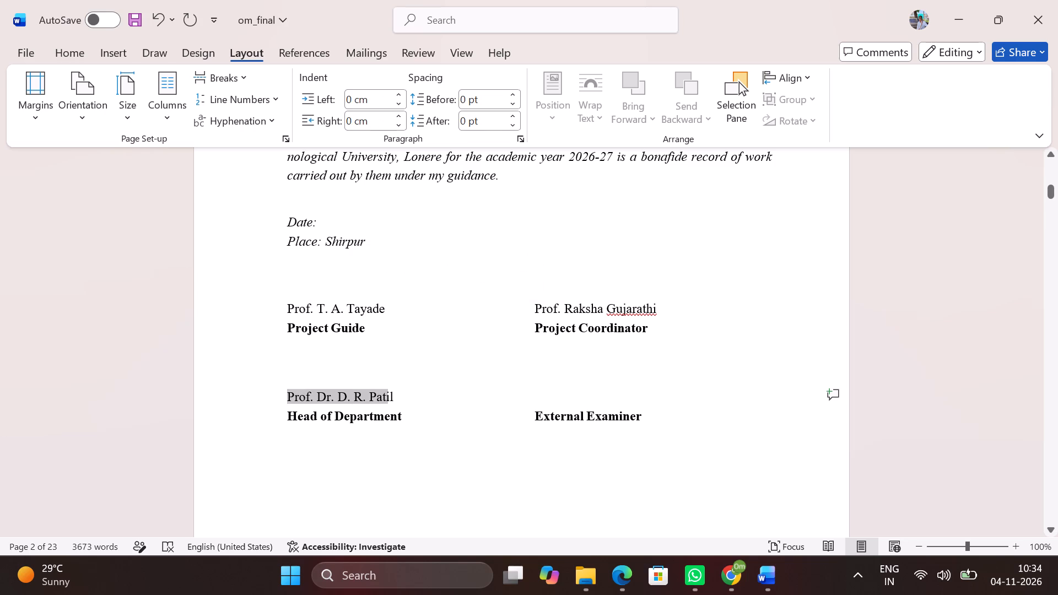
{"action": "left_click_drag", "start_coordinate": [390, 396], "coordinate": [396, 397]}
{"action": "key", "text": "ctrl+c"}
{"action": "key", "text": "ctrl+c"}
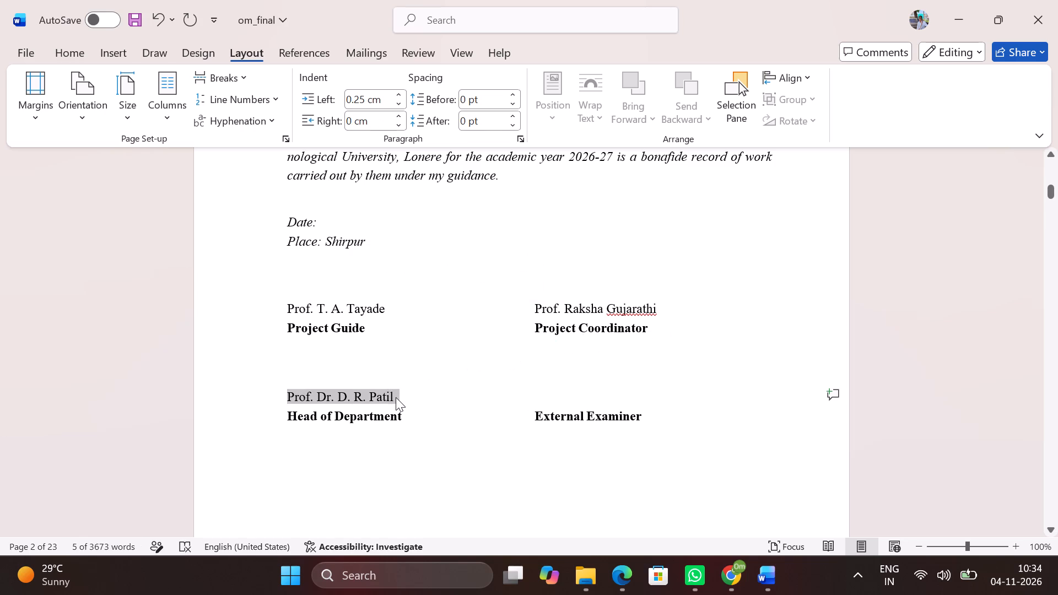
{"action": "scroll", "coordinate": [412, 407], "scroll_direction": "down", "scroll_amount": 19}
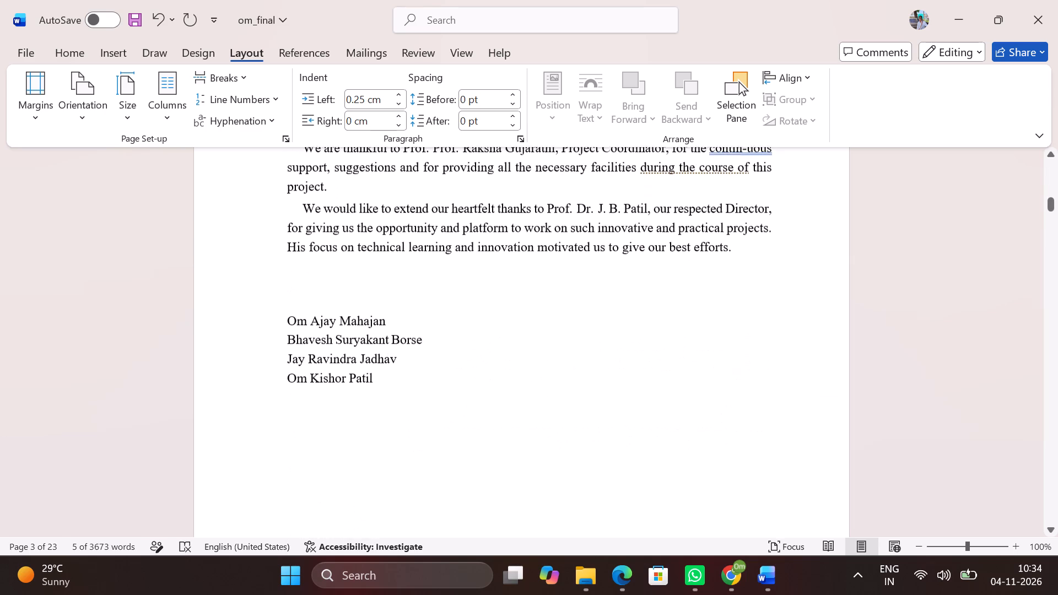
{"action": "scroll", "coordinate": [411, 399], "scroll_direction": "up", "scroll_amount": 8}
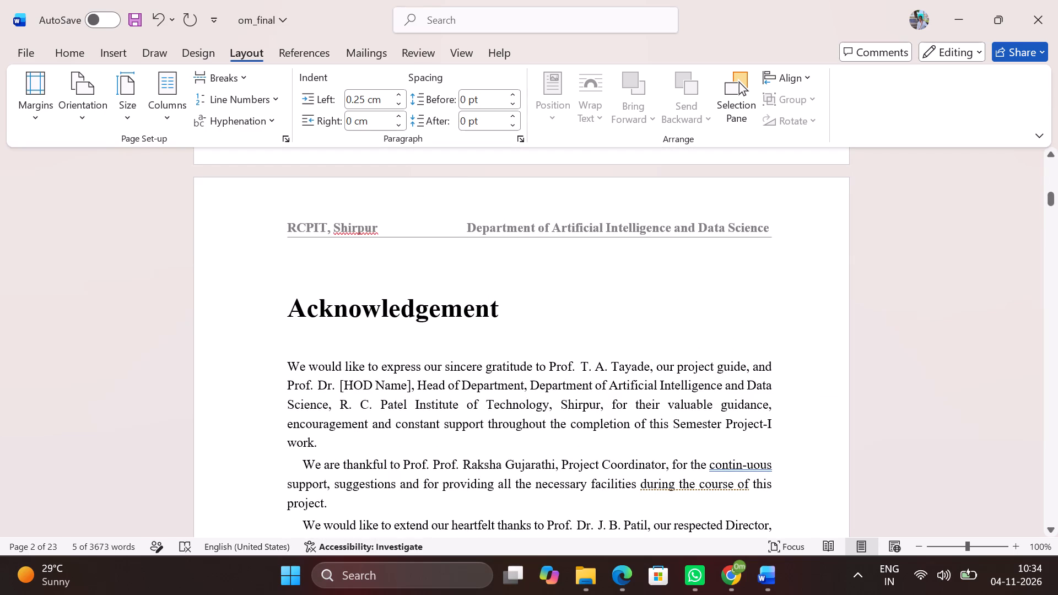
{"action": "left_click_drag", "start_coordinate": [407, 384], "coordinate": [363, 388]}
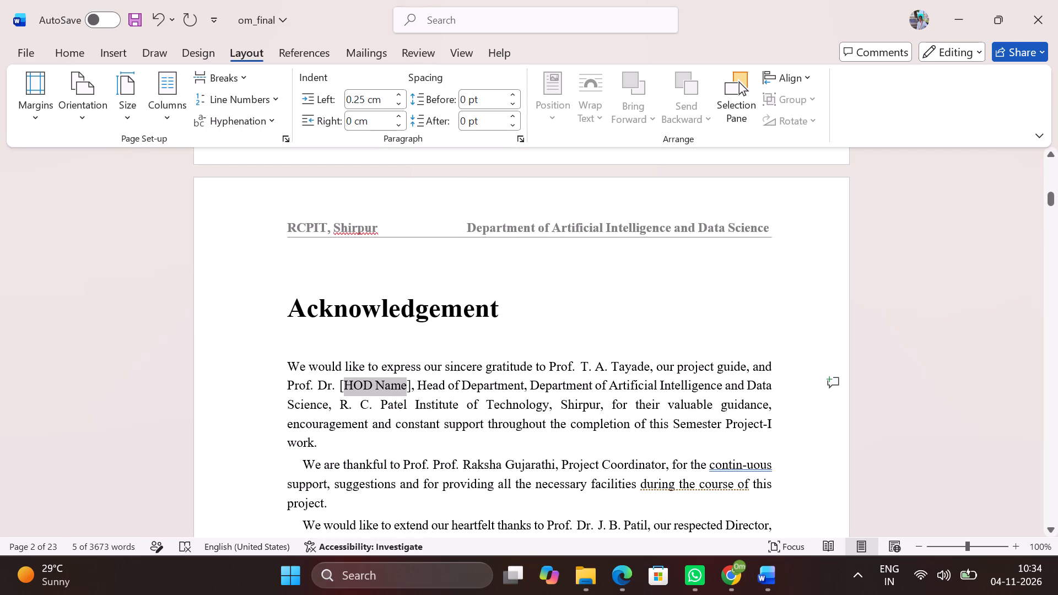
Replace the "HOD Name" placeholder text in the Acknowledgement with the copied Head of Department's name and title.
{"action": "left_click_drag", "start_coordinate": [363, 388], "coordinate": [362, 388]}
{"action": "key", "text": "BackSpace"}
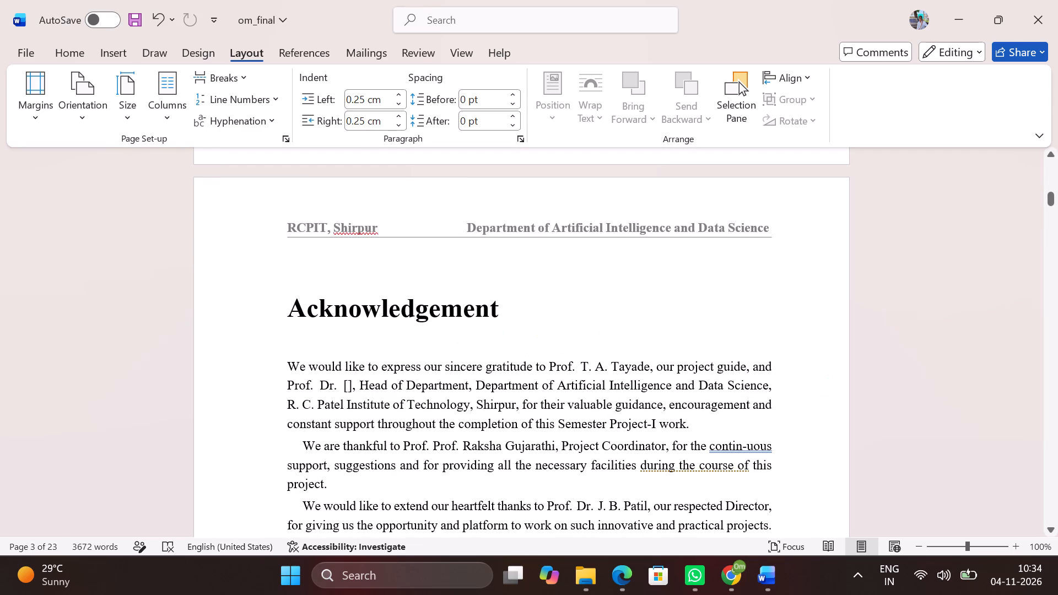
{"action": "key", "text": "ctrl+v"}
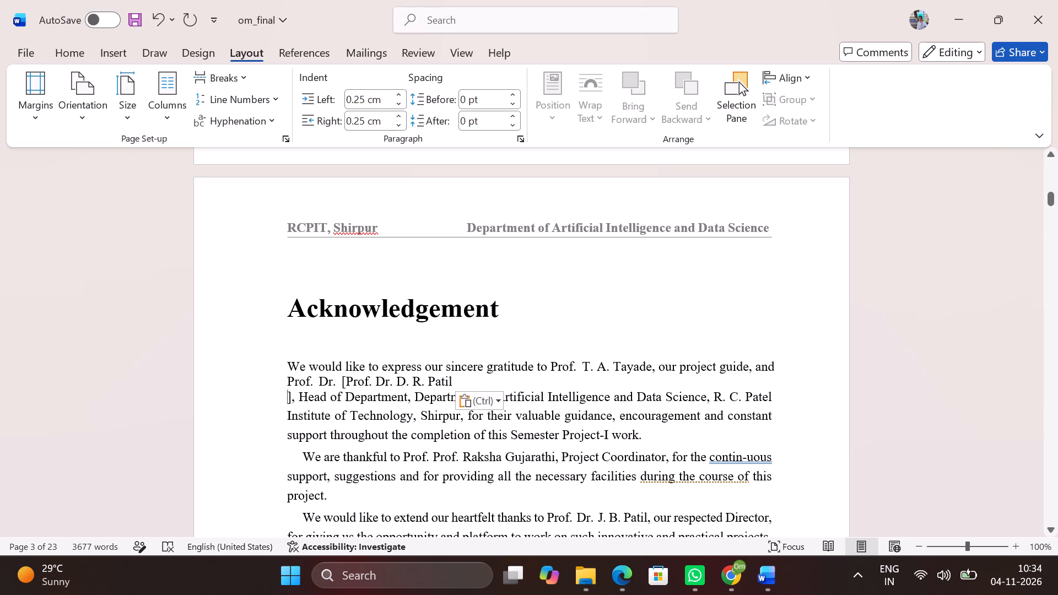
Remove the square brackets around the Head of Department's name in the Acknowledgement.
{"action": "left_click", "coordinate": [292, 400]}
{"action": "key", "text": "BackSpace"}
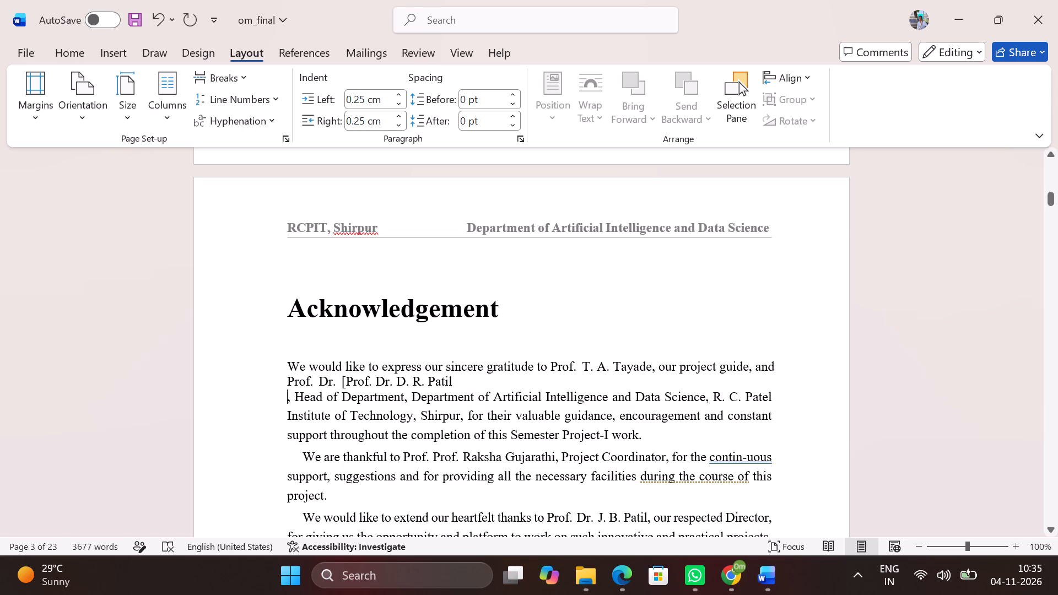
{"action": "left_click", "coordinate": [348, 378]}
{"action": "key", "text": "BackSpace"}
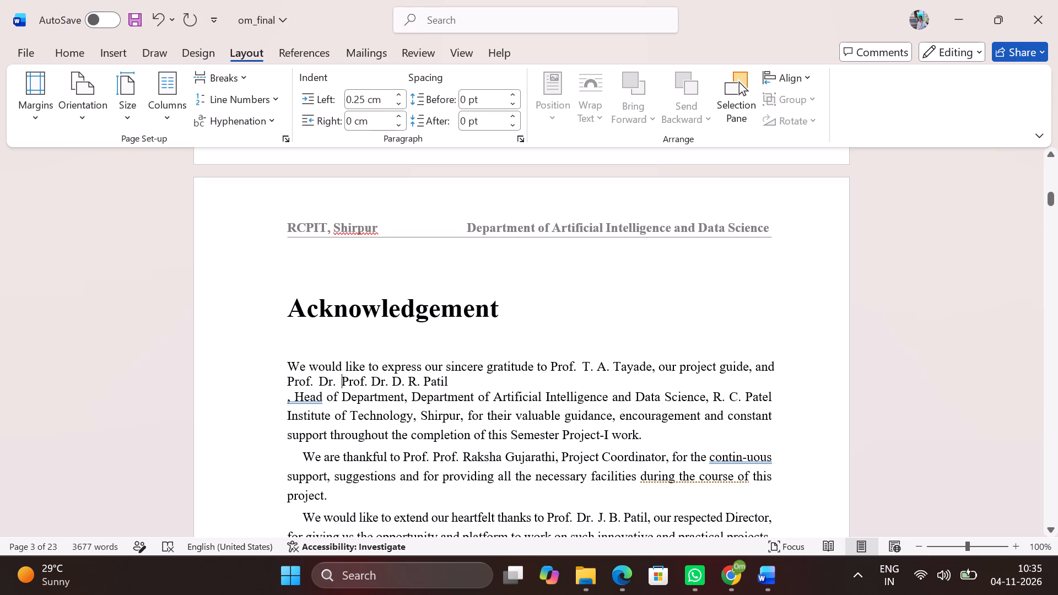
Delete the duplicate "Prof. Dr." before the Head of Department's titled name, leaving one space after "and".
{"action": "key", "text": "BackSpace"}
{"action": "key", "text": "BackSpace"}
{"action": "key", "text": "BackSpace"}
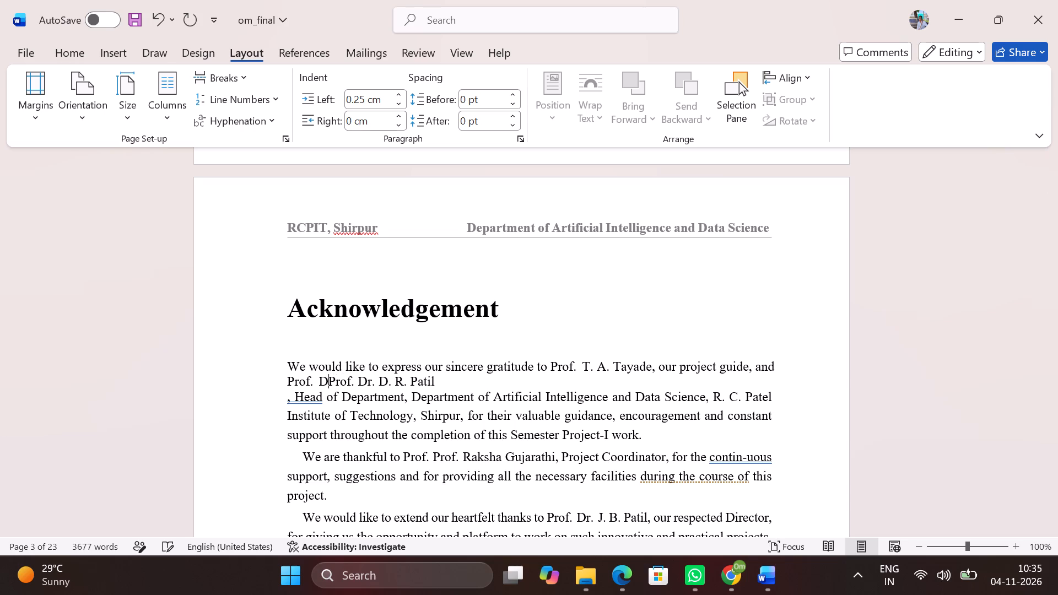
{"action": "key", "text": "BackSpace"}
{"action": "key", "text": "BackSpace"}
{"action": "key", "text": "BackSpace"}
{"action": "key", "text": "BackSpace"}
{"action": "key", "text": "BackSpace"}
{"action": "key", "text": "BackSpace"}
{"action": "key", "text": "BackSpace"}
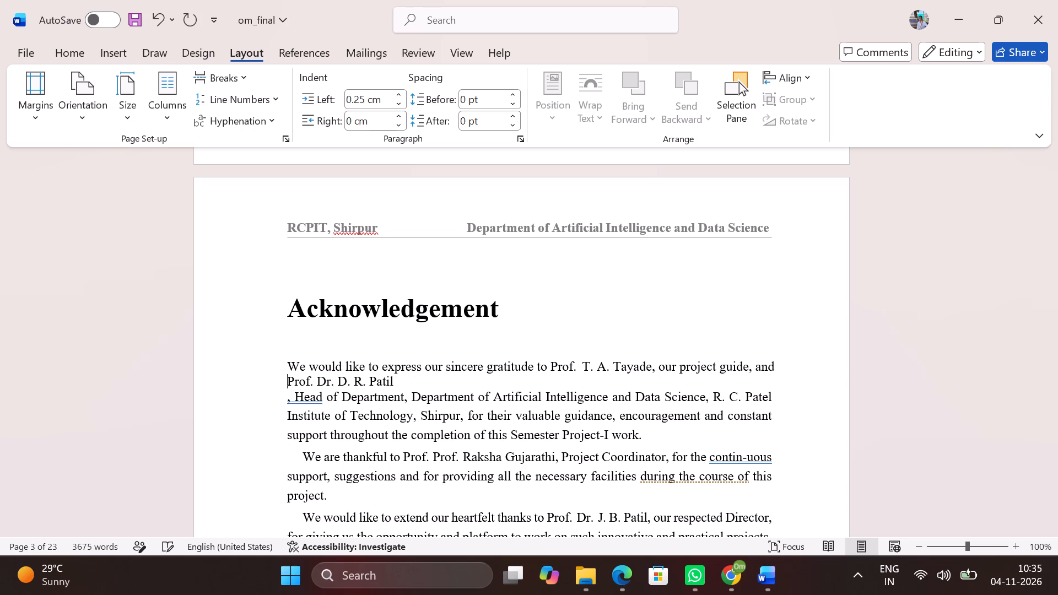
{"action": "key", "text": "BackSpace"}
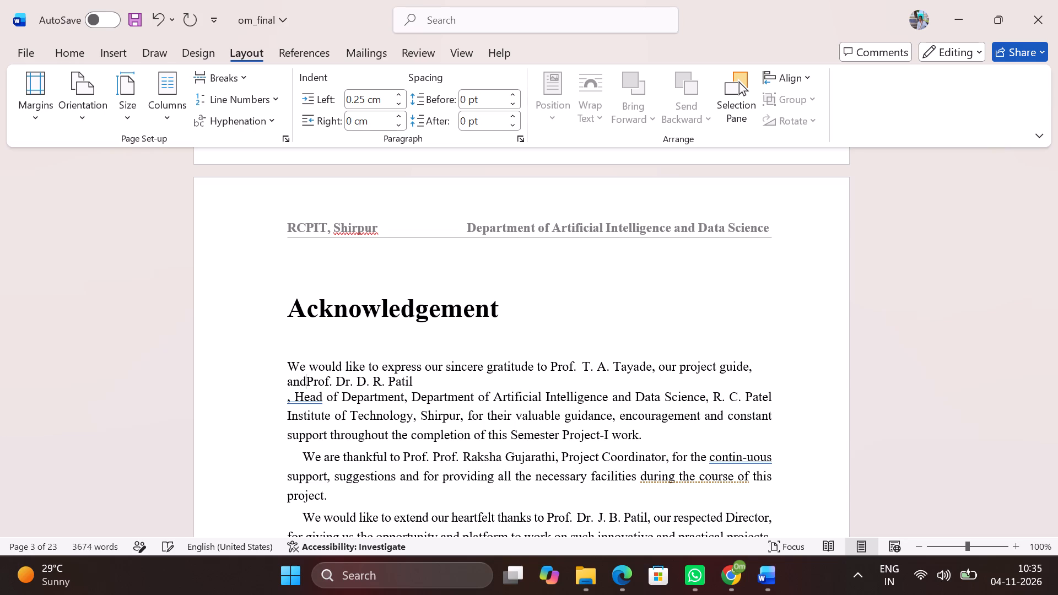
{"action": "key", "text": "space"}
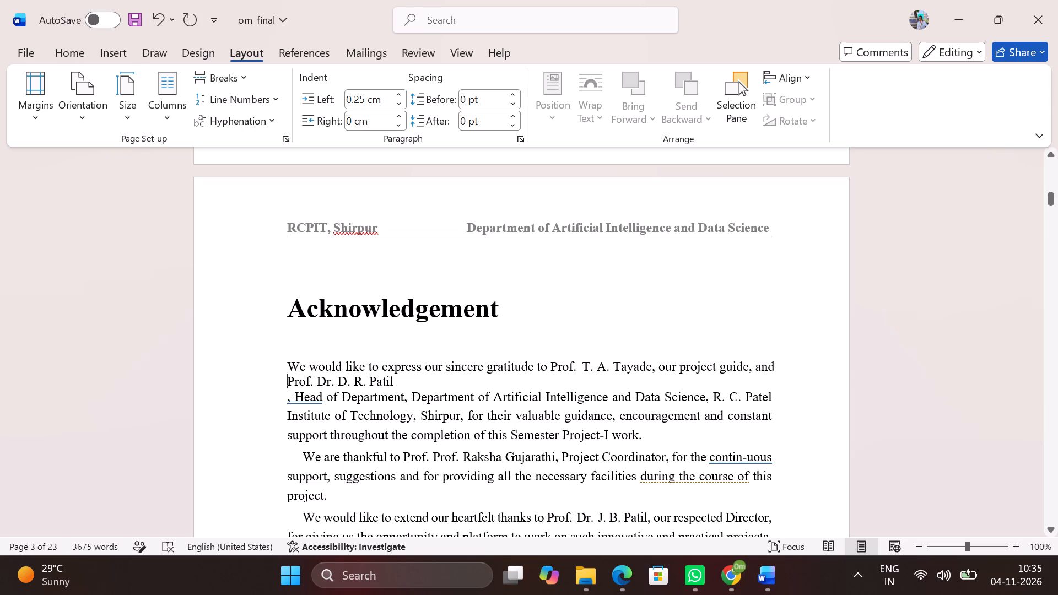
{"action": "left_click", "coordinate": [339, 395]}
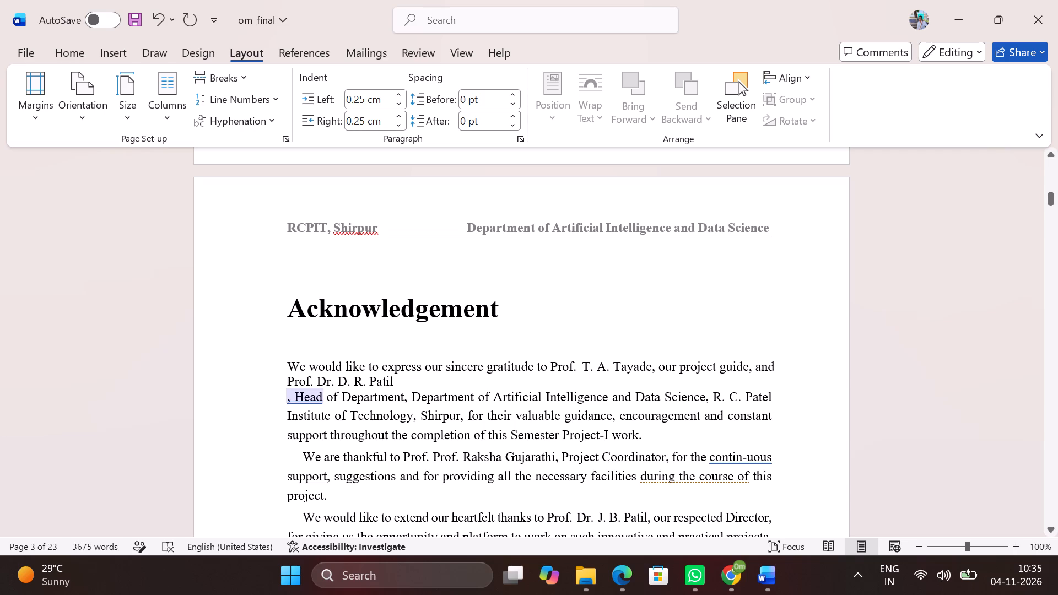
Delete the comma and line break after the Head of Department's name so "Head of Department" continues on the same line.
{"action": "left_click", "coordinate": [294, 399]}
{"action": "left_click", "coordinate": [302, 399]}
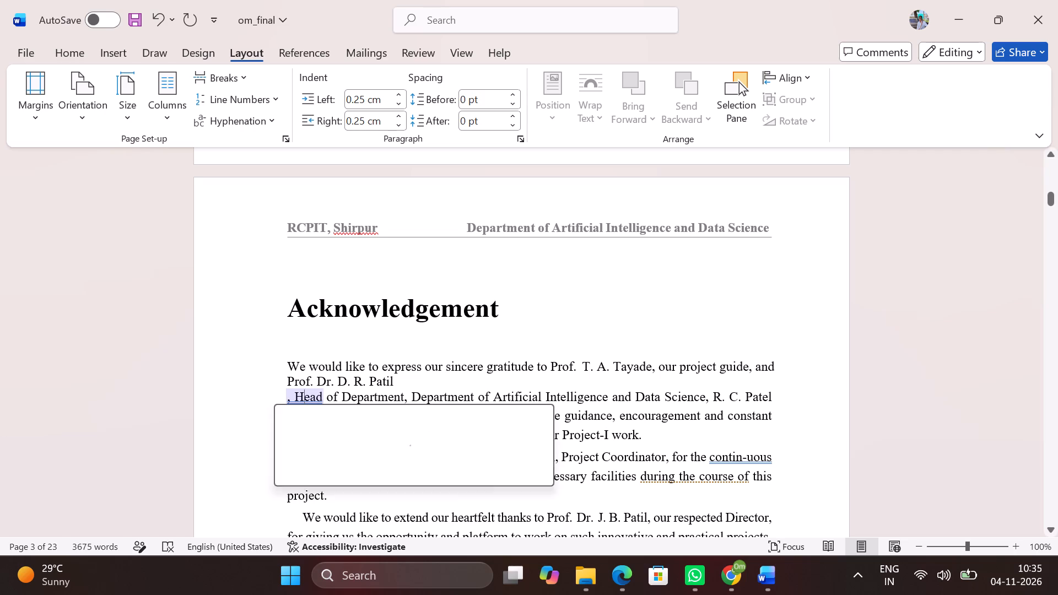
{"action": "left_click", "coordinate": [286, 394]}
{"action": "left_click", "coordinate": [248, 401]}
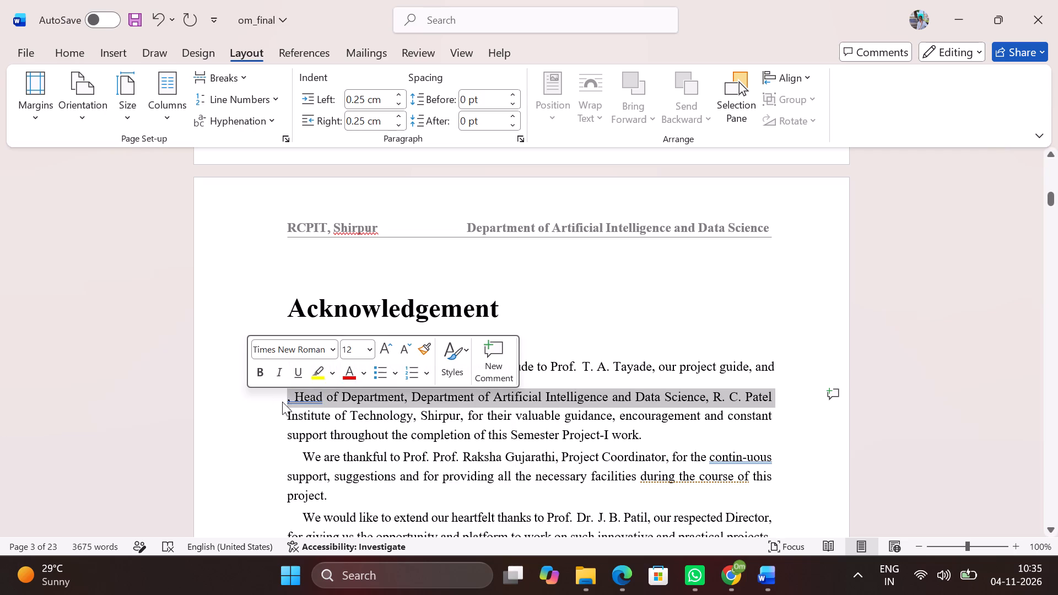
{"action": "left_click", "coordinate": [288, 393]}
{"action": "left_click", "coordinate": [368, 396]}
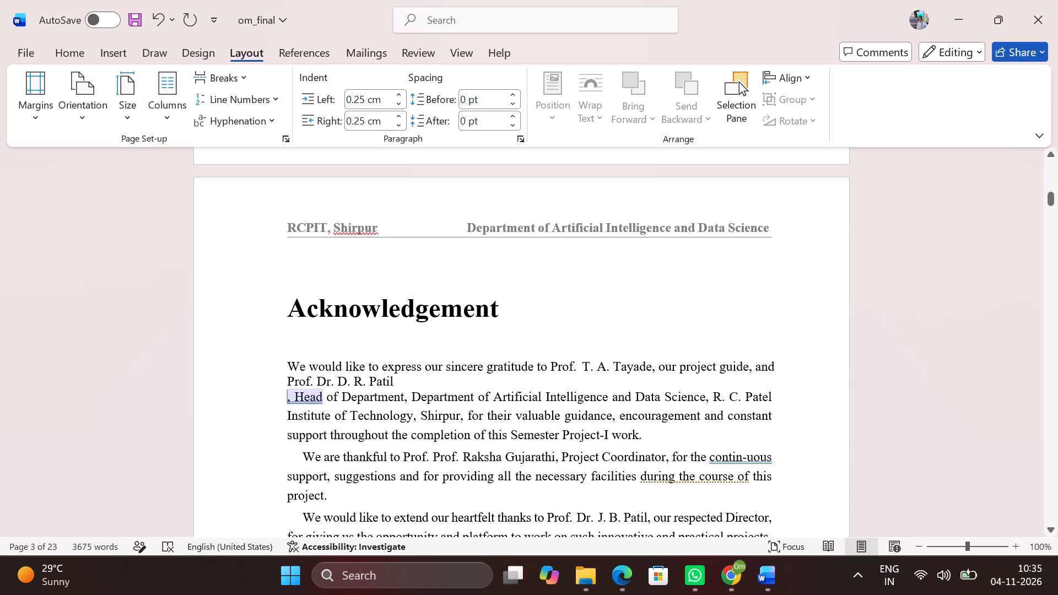
{"action": "left_click", "coordinate": [292, 401]}
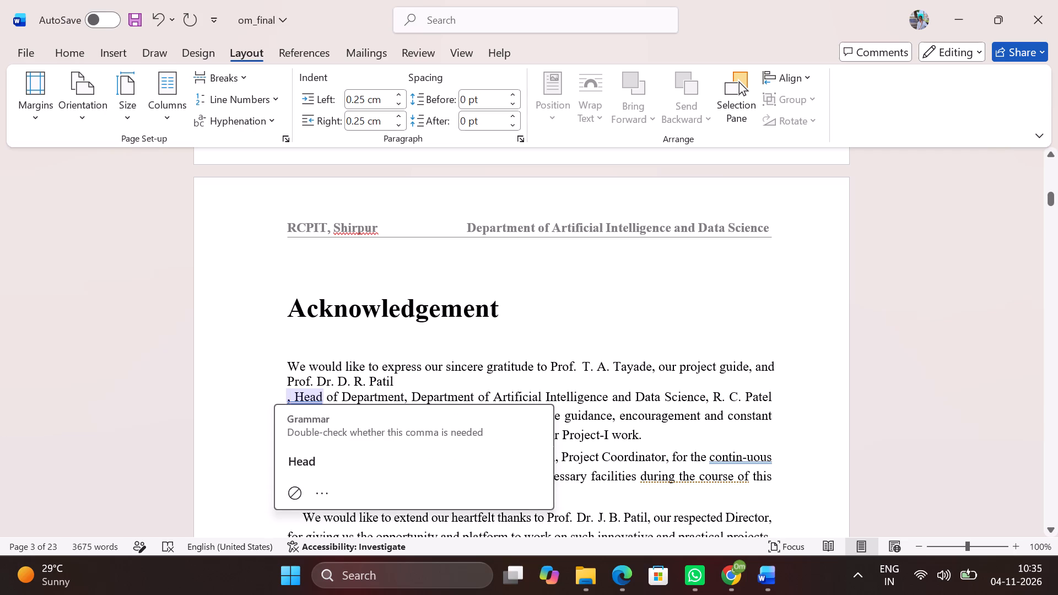
{"action": "key", "text": "BackSpace"}
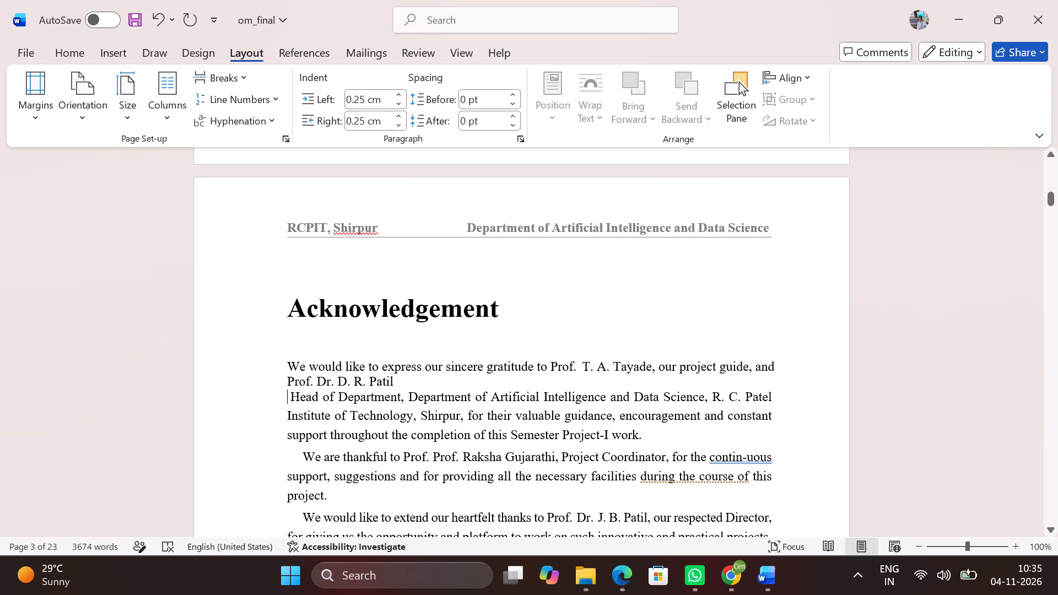
{"action": "key", "text": "BackSpace"}
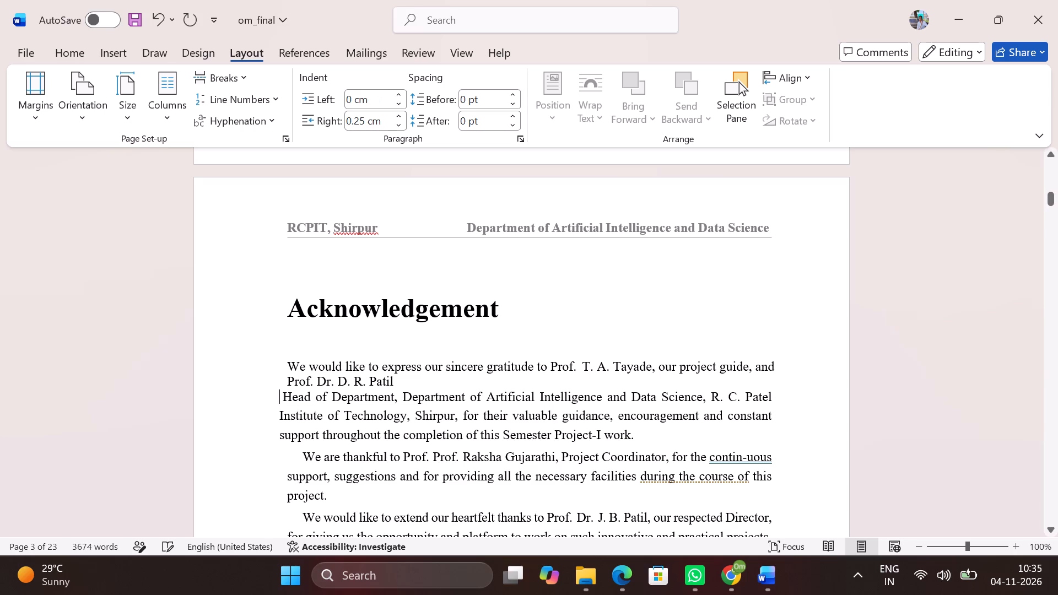
{"action": "key", "text": "BackSpace"}
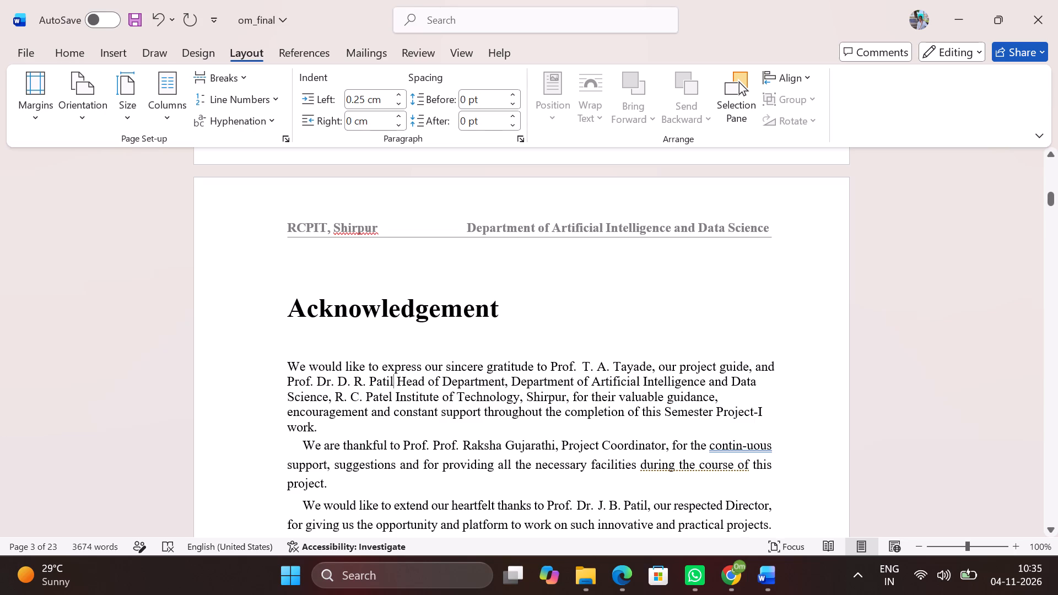
Make the Head of Department's name, including its "Prof. Dr." title, bold in the first Acknowledgement paragraph.
{"action": "left_click_drag", "start_coordinate": [319, 381], "coordinate": [364, 380]}
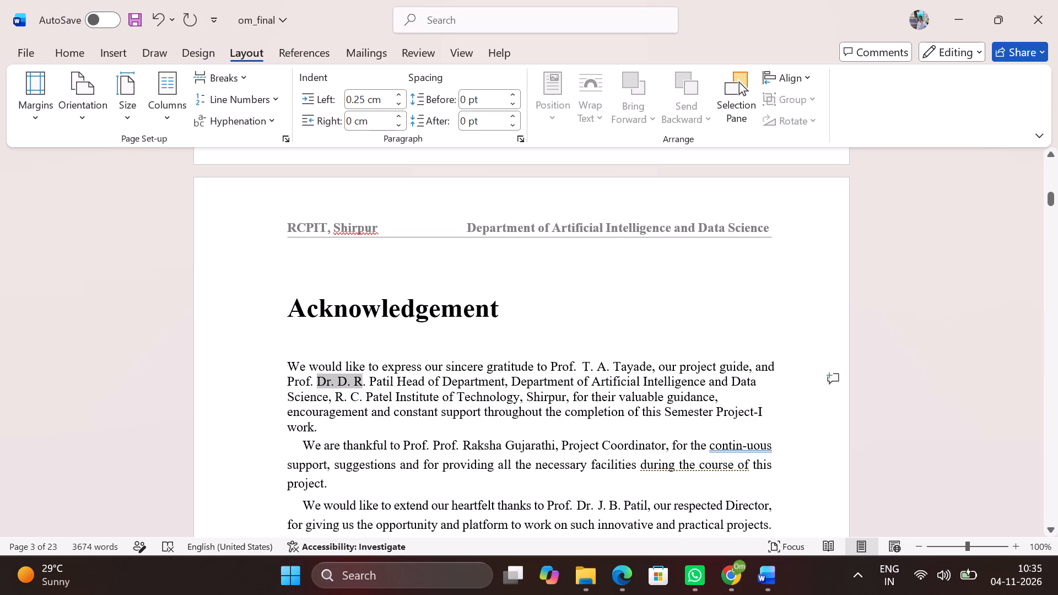
{"action": "left_click_drag", "start_coordinate": [364, 380], "coordinate": [381, 383]}
{"action": "left_click_drag", "start_coordinate": [280, 378], "coordinate": [322, 379]}
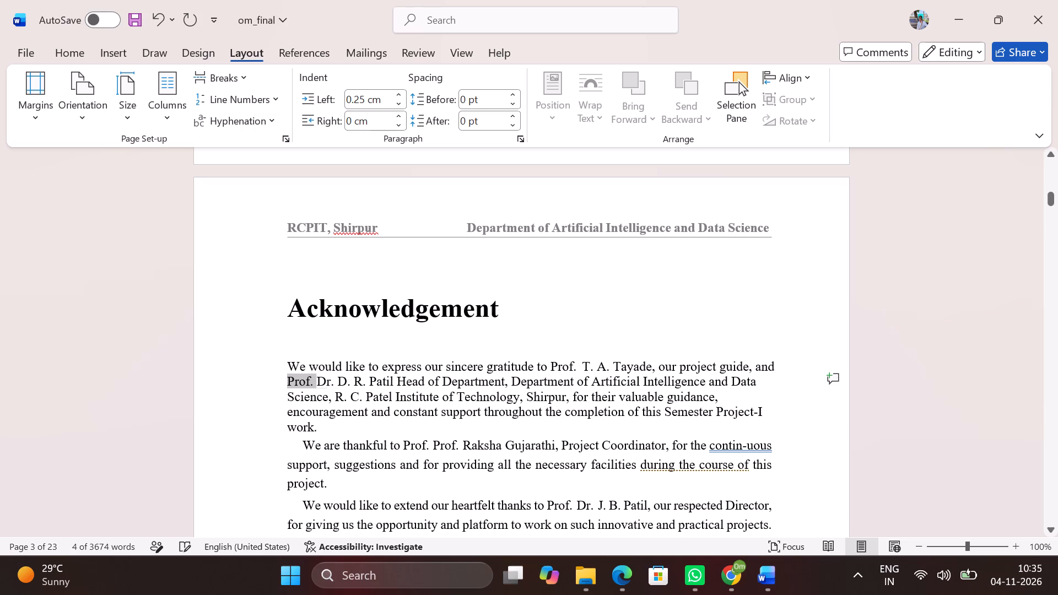
{"action": "left_click_drag", "start_coordinate": [322, 379], "coordinate": [383, 379]}
{"action": "left_click", "coordinate": [389, 356]}
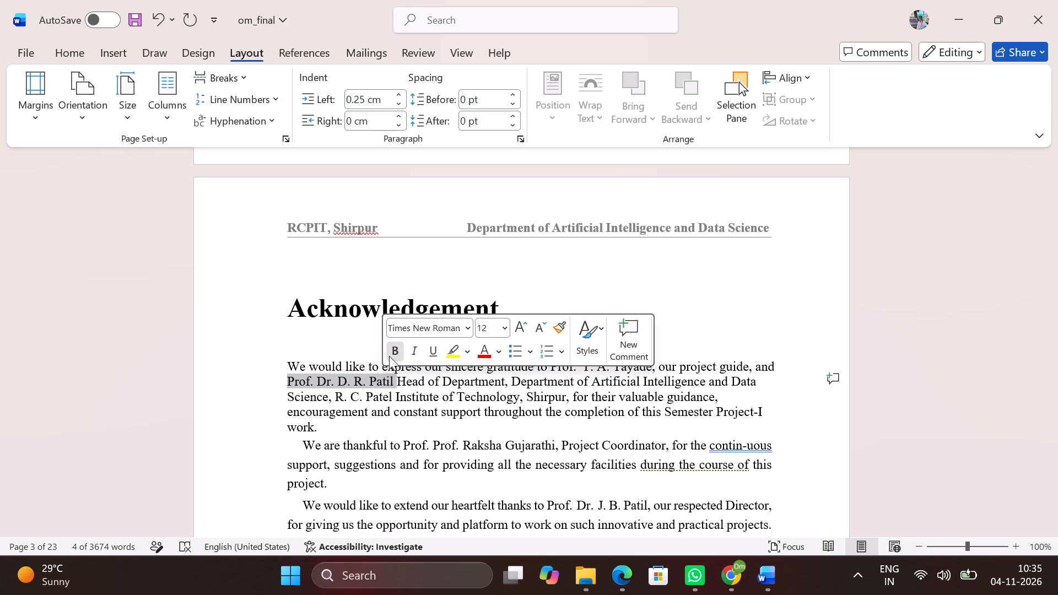
{"action": "left_click", "coordinate": [229, 346]}
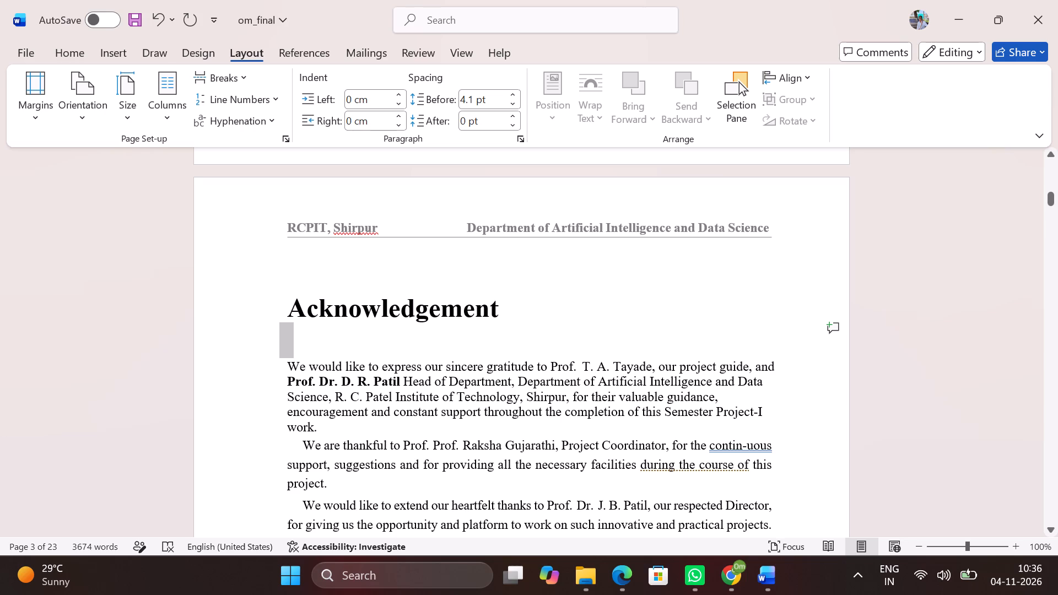
Make the project guide's name, including the "Prof." title, bold in the first Acknowledgement paragraph.
{"action": "left_click_drag", "start_coordinate": [548, 365], "coordinate": [627, 369]}
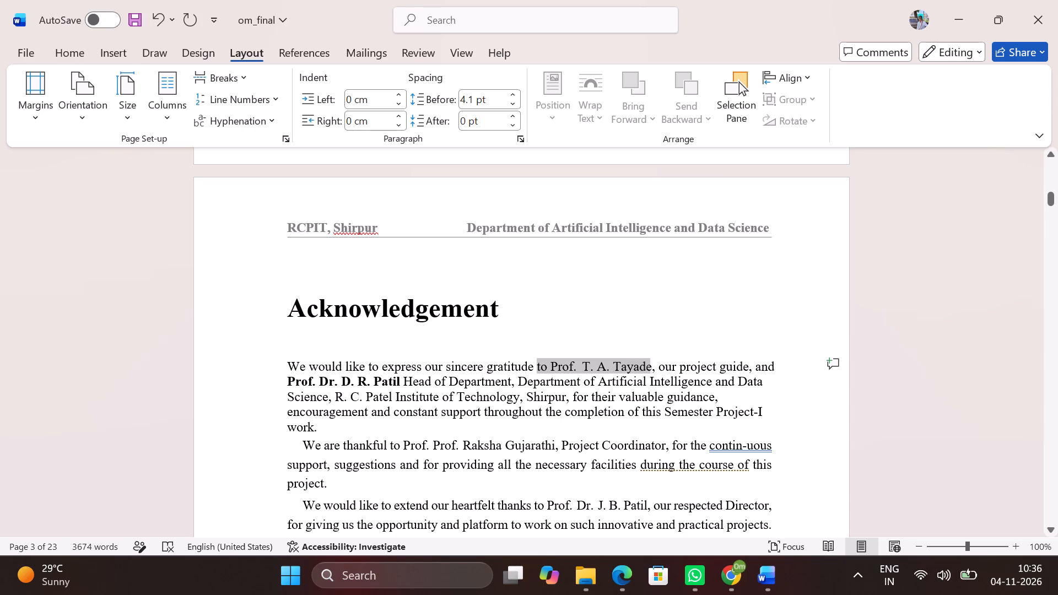
{"action": "left_click", "coordinate": [522, 372]}
{"action": "left_click_drag", "start_coordinate": [550, 367], "coordinate": [625, 364]}
{"action": "left_click", "coordinate": [630, 333]}
{"action": "left_click", "coordinate": [586, 323]}
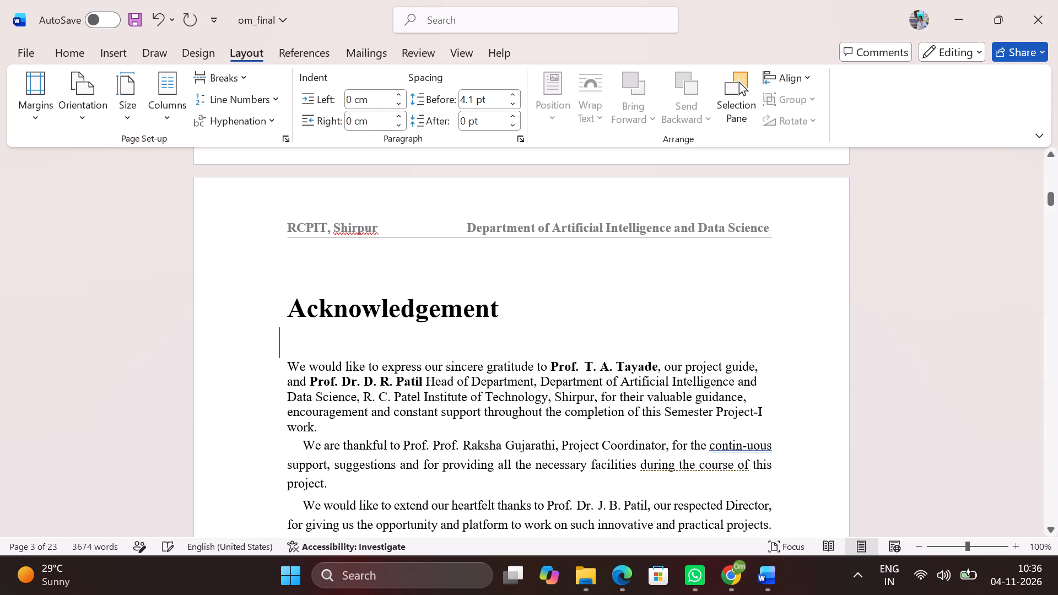
Remove the duplicate "Prof." and the extra space before the project coordinator's name in the second Acknowledgement paragraph.
{"action": "scroll", "coordinate": [641, 427], "scroll_direction": "down", "scroll_amount": 1}
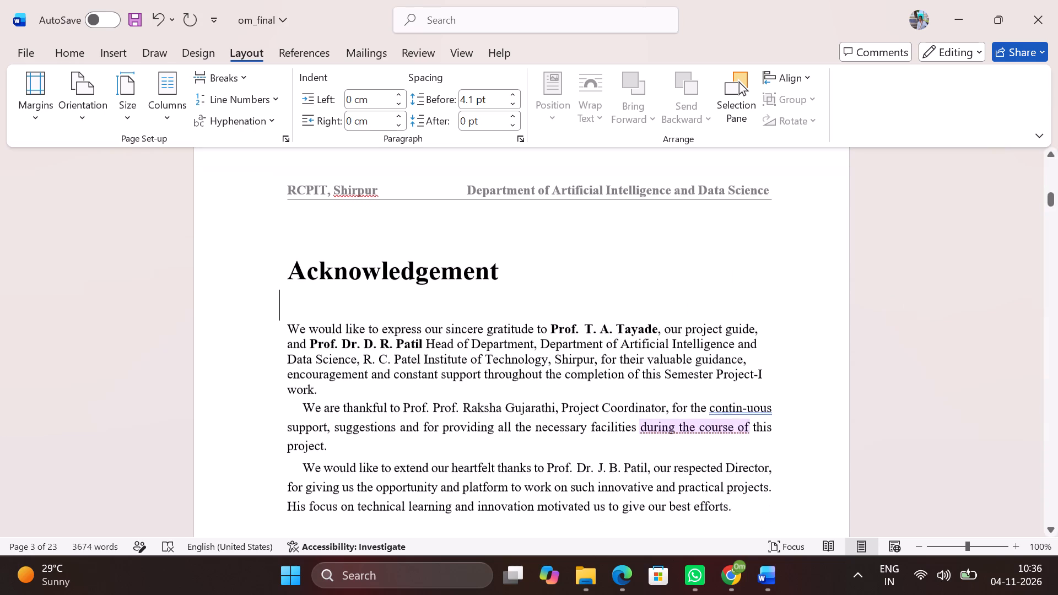
{"action": "scroll", "coordinate": [641, 427], "scroll_direction": "down", "scroll_amount": 1}
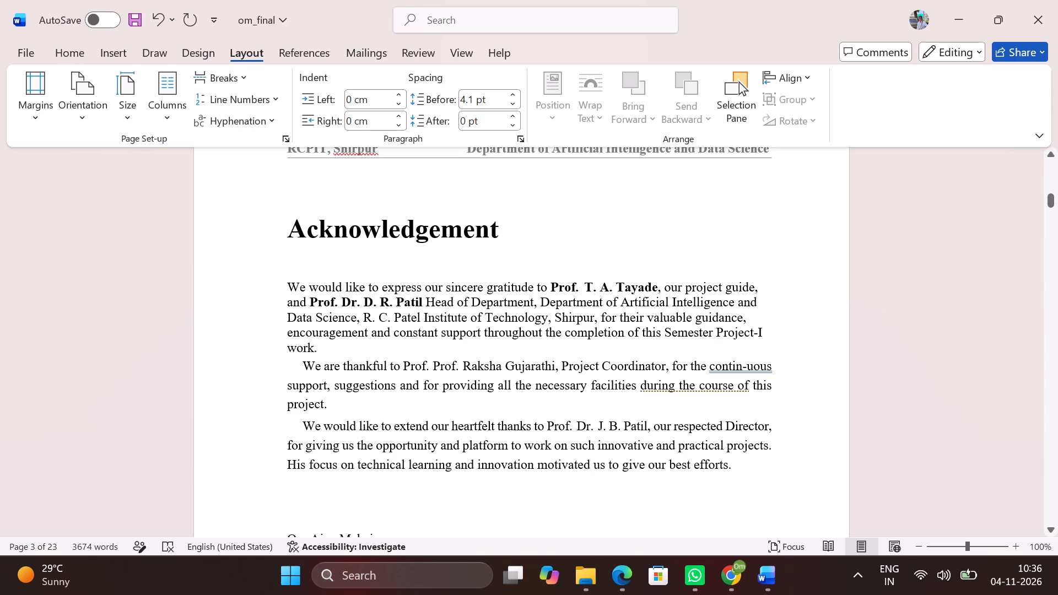
{"action": "left_click_drag", "start_coordinate": [404, 364], "coordinate": [417, 361]}
{"action": "left_click_drag", "start_coordinate": [417, 361], "coordinate": [526, 376]}
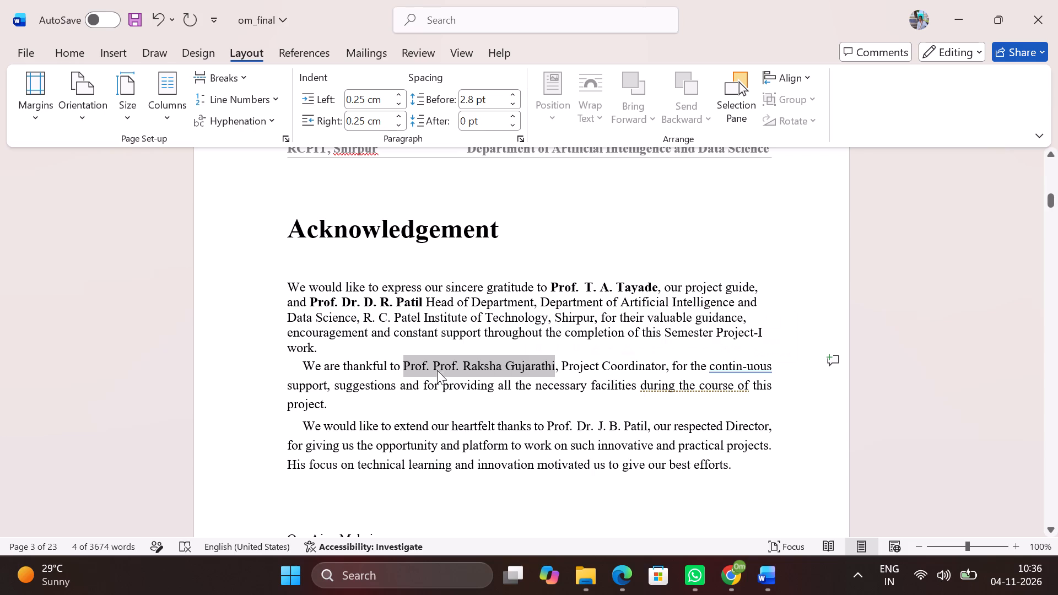
{"action": "left_click", "coordinate": [417, 356]}
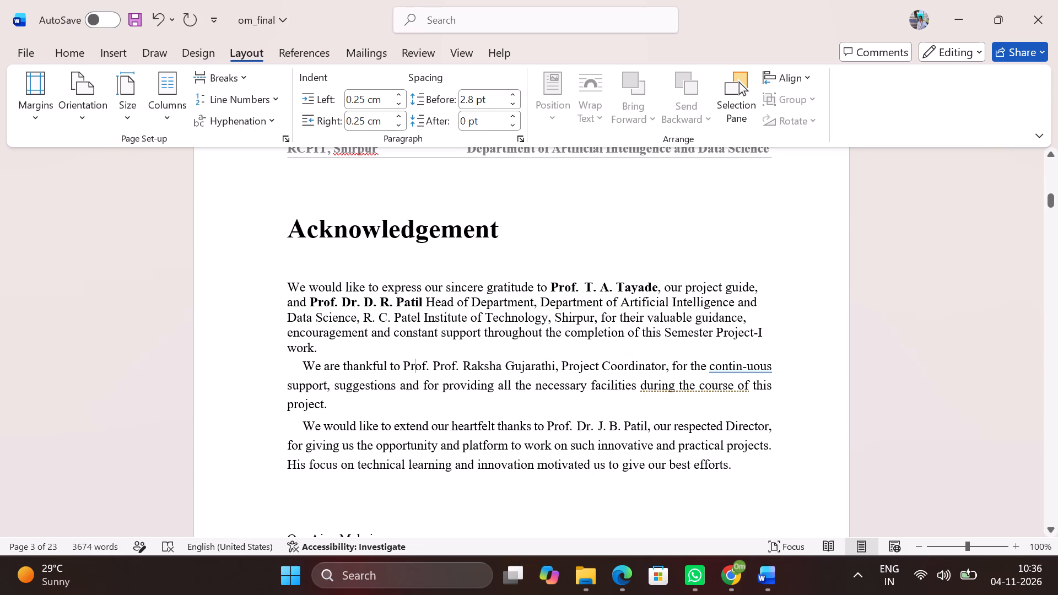
{"action": "left_click", "coordinate": [430, 364]}
{"action": "key", "text": "BackSpace"}
{"action": "key", "text": "BackSpace"}
{"action": "key", "text": "BackSpace"}
{"action": "key", "text": "BackSpace"}
{"action": "key", "text": "BackSpace"}
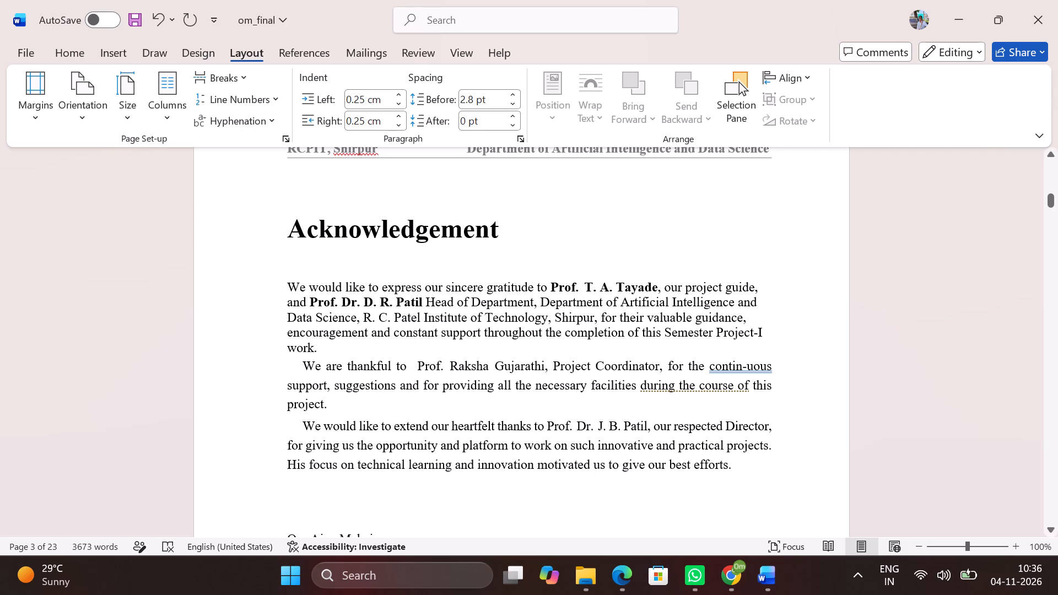
{"action": "key", "text": "Right"}
{"action": "key", "text": "BackSpace"}
Make the project coordinator's name, including the "Prof." title, bold in the second Acknowledgement paragraph.
{"action": "left_click_drag", "start_coordinate": [412, 364], "coordinate": [484, 366]}
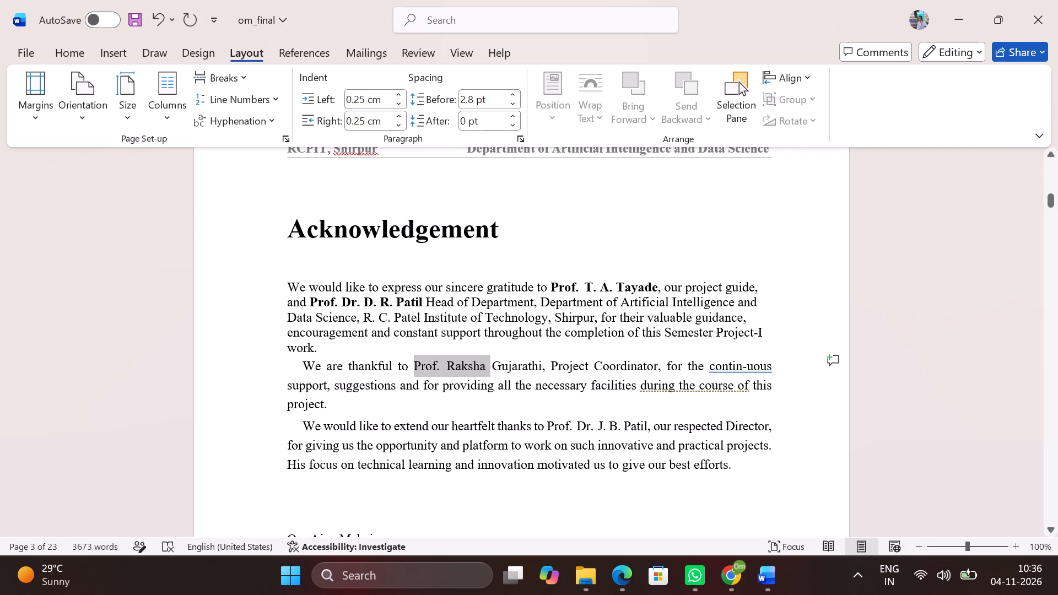
{"action": "left_click_drag", "start_coordinate": [484, 366], "coordinate": [506, 366]}
{"action": "left_click", "coordinate": [519, 339]}
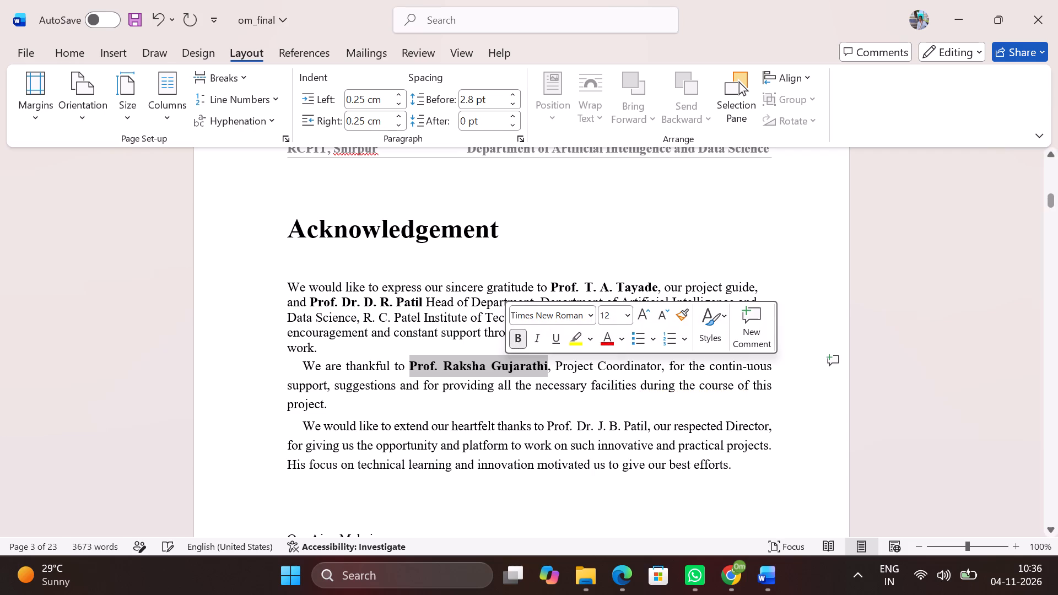
{"action": "left_click", "coordinate": [483, 340]}
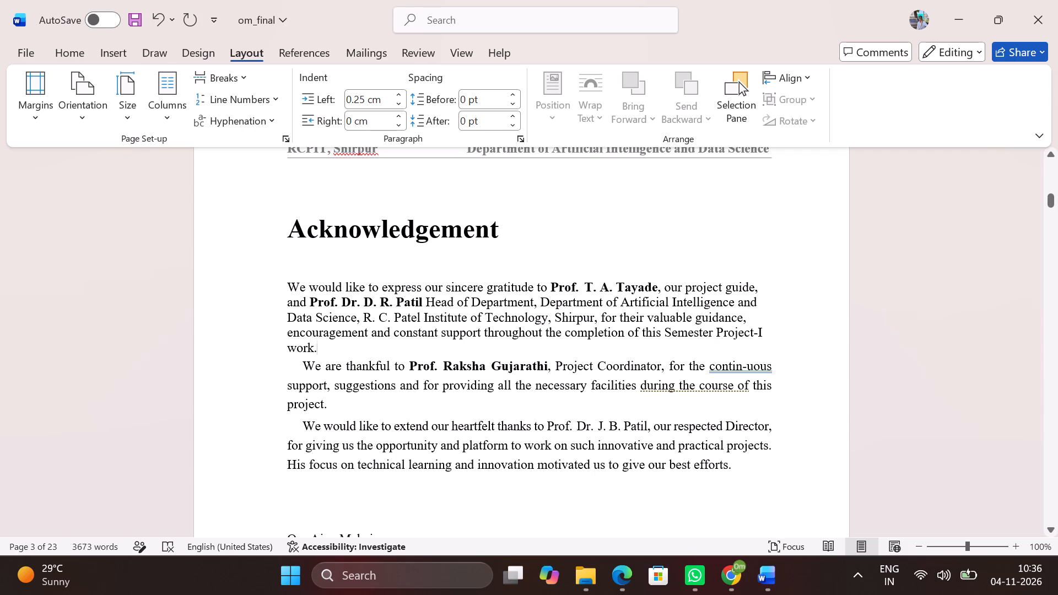
Make the Director's name, including the "Prof. Dr." title, bold in the third Acknowledgement paragraph.
{"action": "left_click_drag", "start_coordinate": [571, 424], "coordinate": [577, 421]}
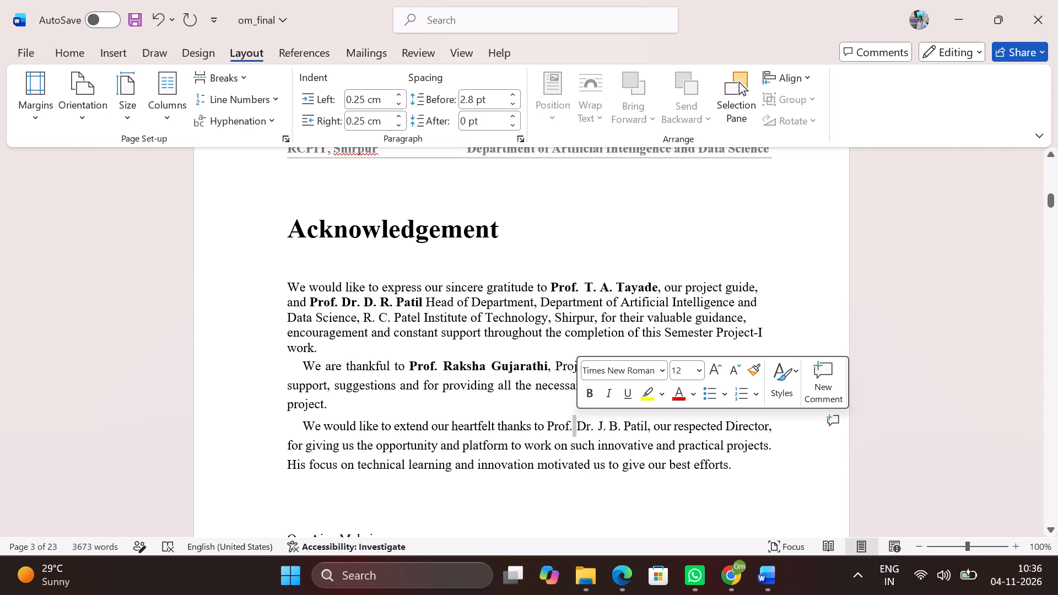
{"action": "left_click_drag", "start_coordinate": [549, 425], "coordinate": [602, 426]}
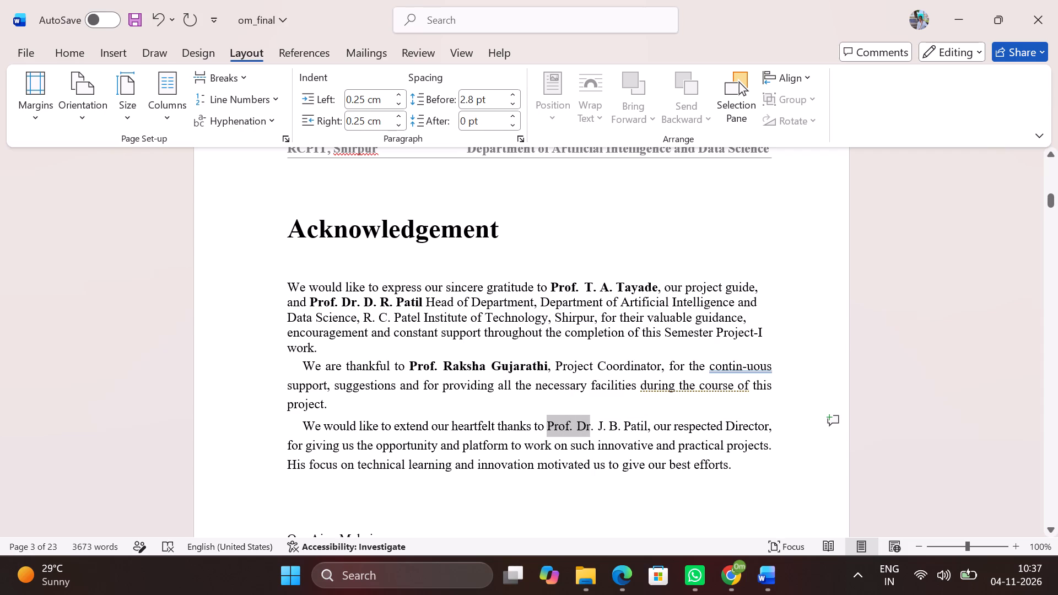
{"action": "left_click_drag", "start_coordinate": [602, 426], "coordinate": [635, 434]}
{"action": "left_click", "coordinate": [643, 398]}
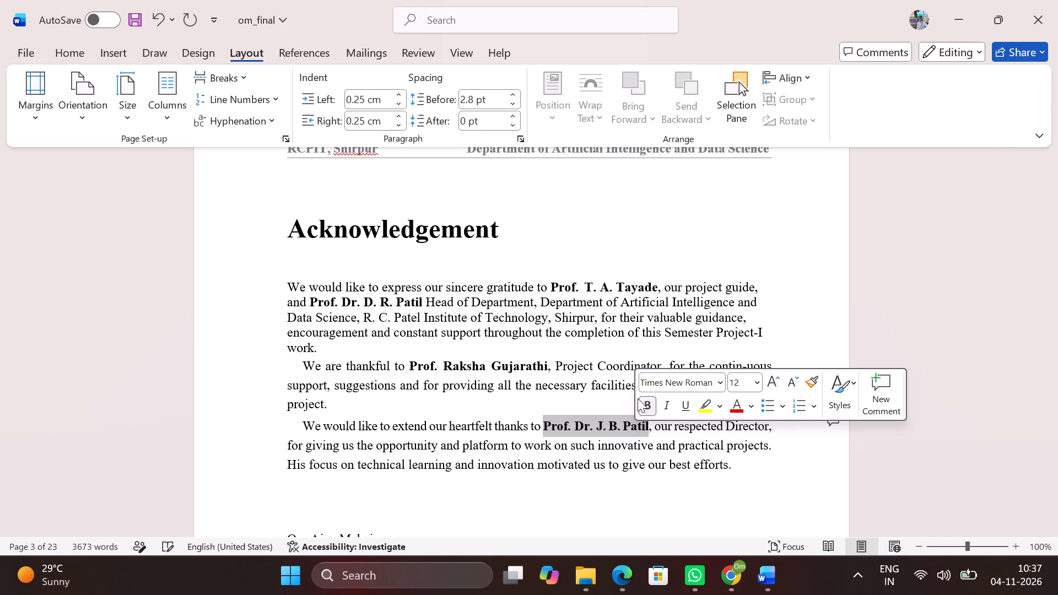
Review the report's front matter from the Acknowledgement through the Abstract, Contents, List of Figures and List of Tables.
{"action": "left_click", "coordinate": [631, 398]}
{"action": "scroll", "coordinate": [623, 447], "scroll_direction": "down", "scroll_amount": 1}
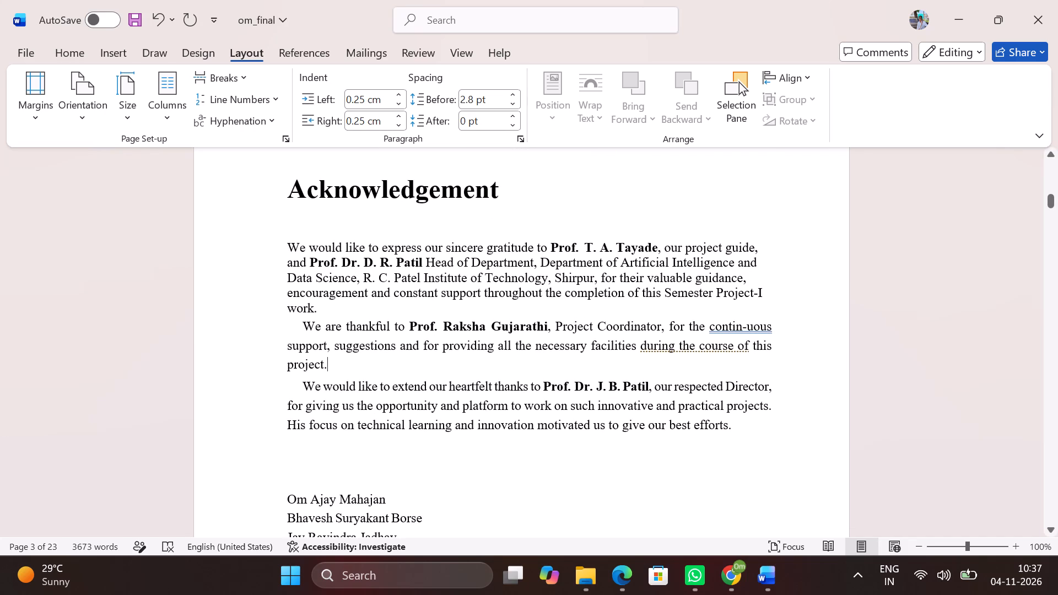
{"action": "scroll", "coordinate": [628, 429], "scroll_direction": "down", "scroll_amount": 2}
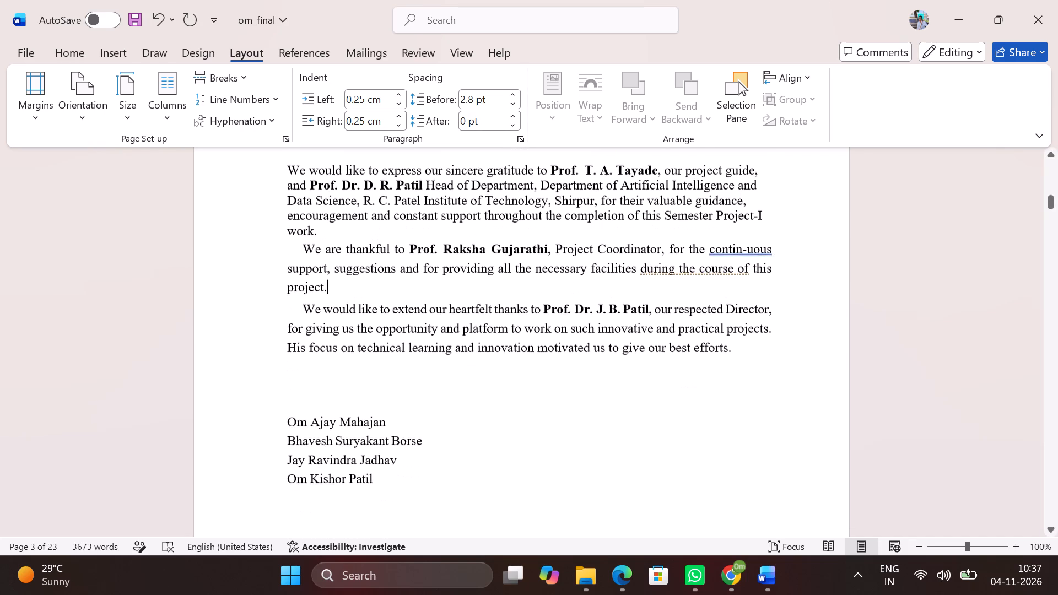
{"action": "scroll", "coordinate": [614, 435], "scroll_direction": "down", "scroll_amount": 2}
{"action": "scroll", "coordinate": [505, 443], "scroll_direction": "down", "scroll_amount": 16}
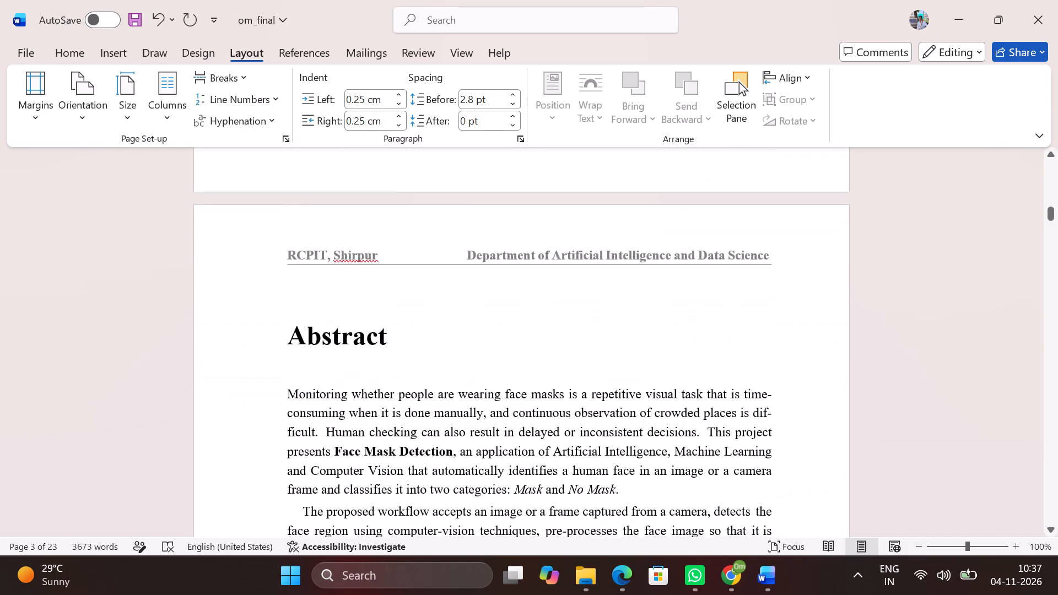
{"action": "scroll", "coordinate": [508, 443], "scroll_direction": "down", "scroll_amount": 3}
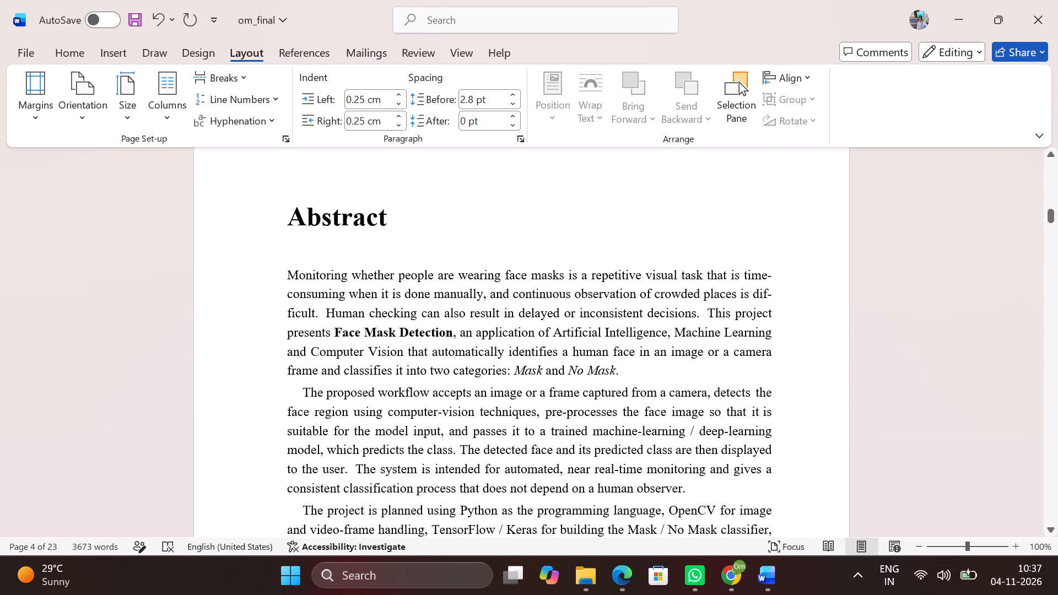
{"action": "scroll", "coordinate": [512, 429], "scroll_direction": "down", "scroll_amount": 3}
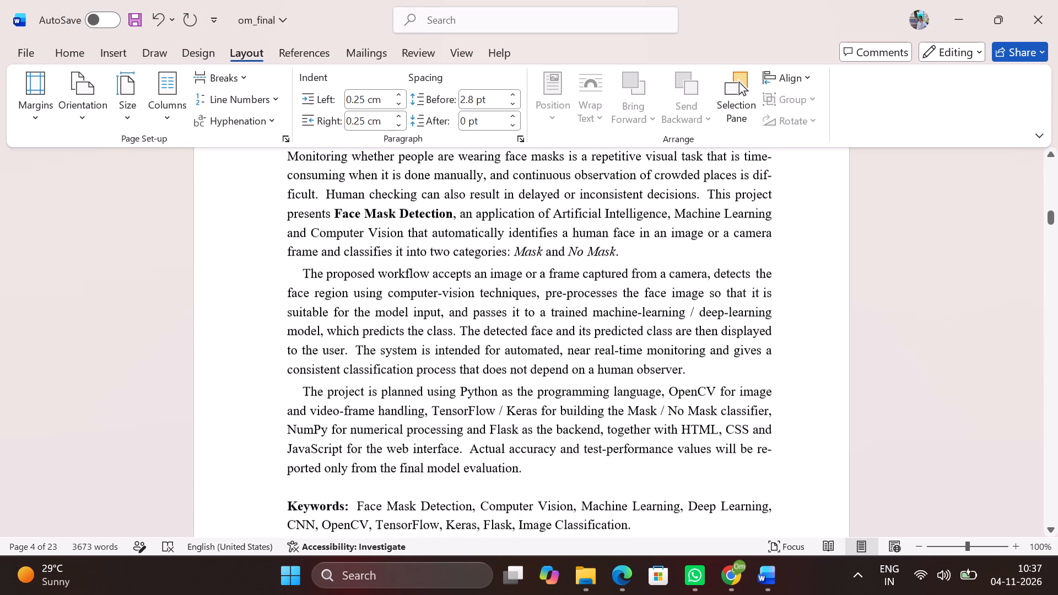
{"action": "scroll", "coordinate": [512, 429], "scroll_direction": "down", "scroll_amount": 15}
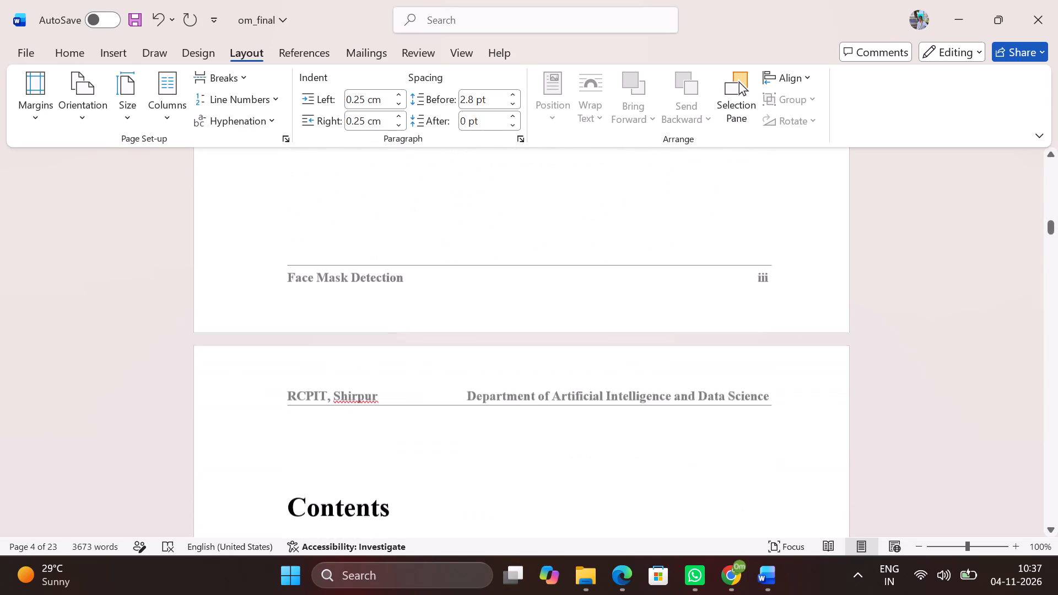
{"action": "scroll", "coordinate": [512, 428], "scroll_direction": "down", "scroll_amount": 5}
{"action": "scroll", "coordinate": [512, 425], "scroll_direction": "down", "scroll_amount": 20}
{"action": "scroll", "coordinate": [512, 425], "scroll_direction": "down", "scroll_amount": 13}
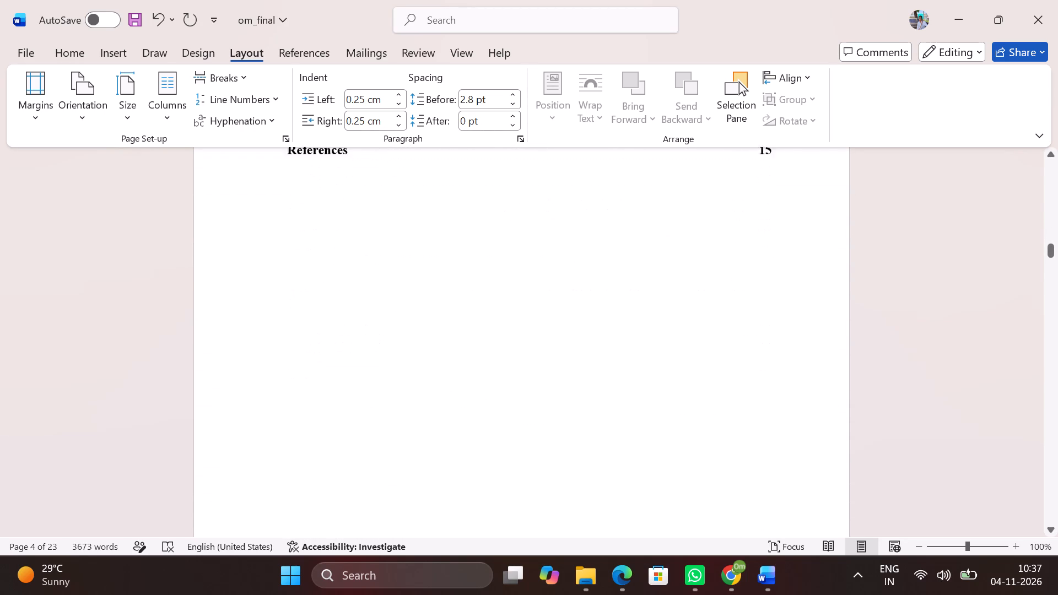
{"action": "scroll", "coordinate": [508, 504], "scroll_direction": "down", "scroll_amount": 13}
{"action": "scroll", "coordinate": [508, 499], "scroll_direction": "up", "scroll_amount": 19}
{"action": "scroll", "coordinate": [508, 499], "scroll_direction": "up", "scroll_amount": 5}
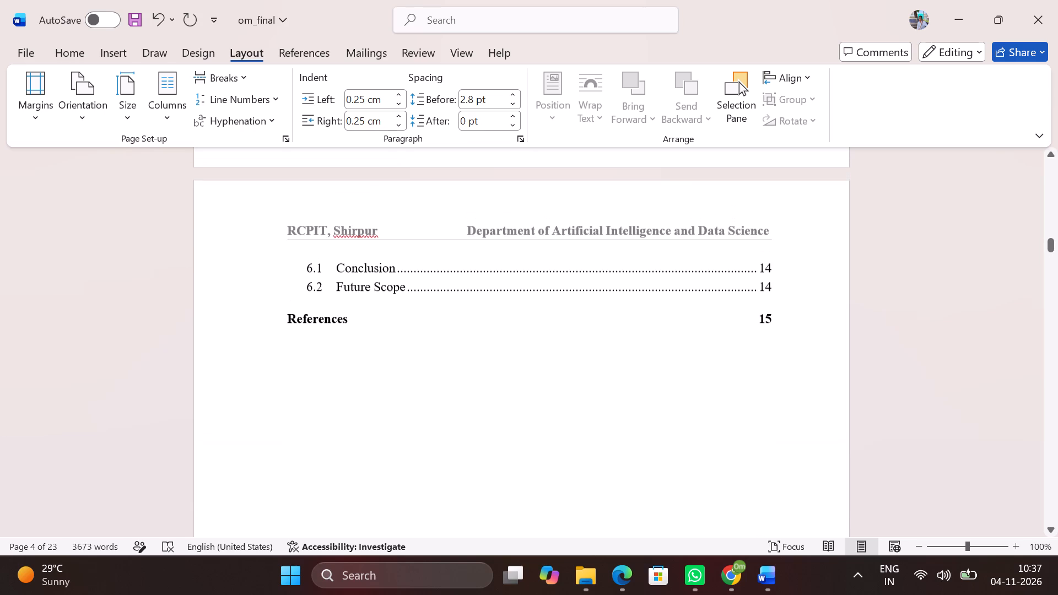
{"action": "scroll", "coordinate": [472, 412], "scroll_direction": "down", "scroll_amount": 20}
{"action": "scroll", "coordinate": [472, 412], "scroll_direction": "down", "scroll_amount": 9}
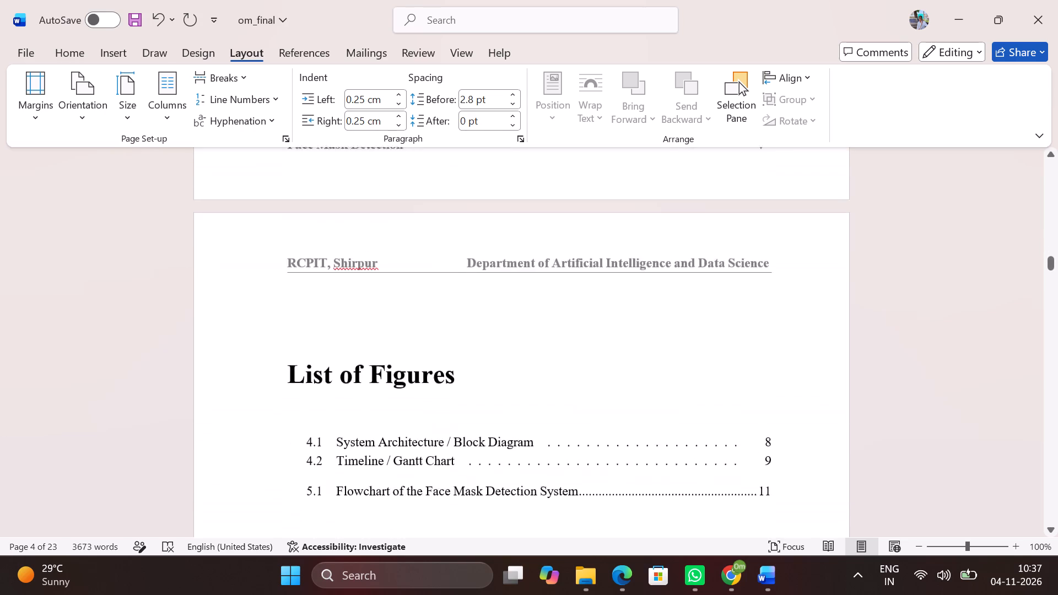
{"action": "scroll", "coordinate": [473, 412], "scroll_direction": "down", "scroll_amount": 4}
{"action": "scroll", "coordinate": [467, 412], "scroll_direction": "up", "scroll_amount": 8}
{"action": "scroll", "coordinate": [501, 273], "scroll_direction": "down", "scroll_amount": 9}
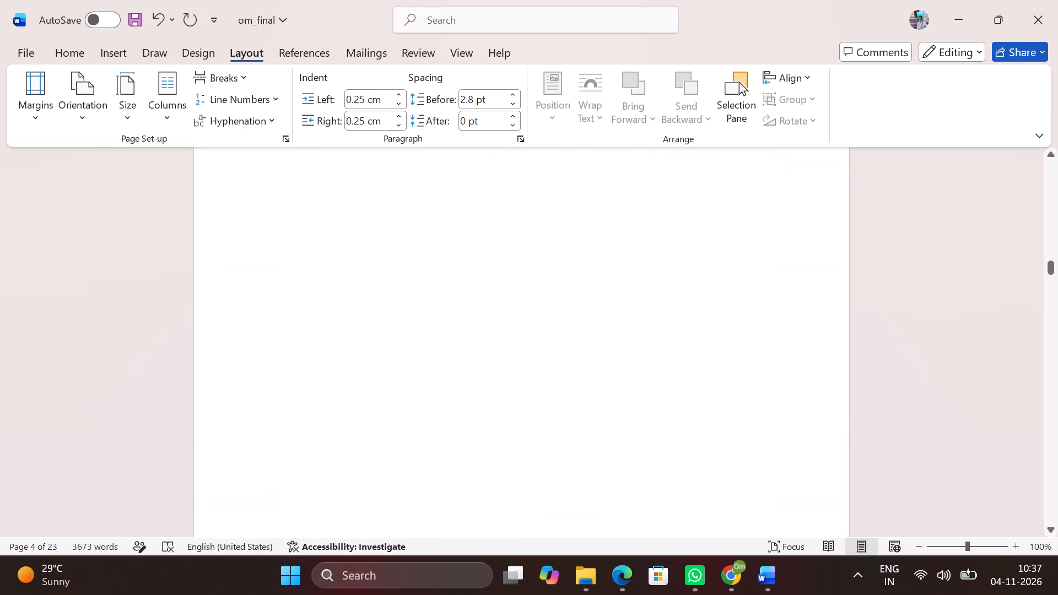
{"action": "scroll", "coordinate": [1032, 372], "scroll_direction": "down", "scroll_amount": 20}
{"action": "scroll", "coordinate": [1032, 372], "scroll_direction": "down", "scroll_amount": 3}
{"action": "scroll", "coordinate": [958, 392], "scroll_direction": "up", "scroll_amount": 3}
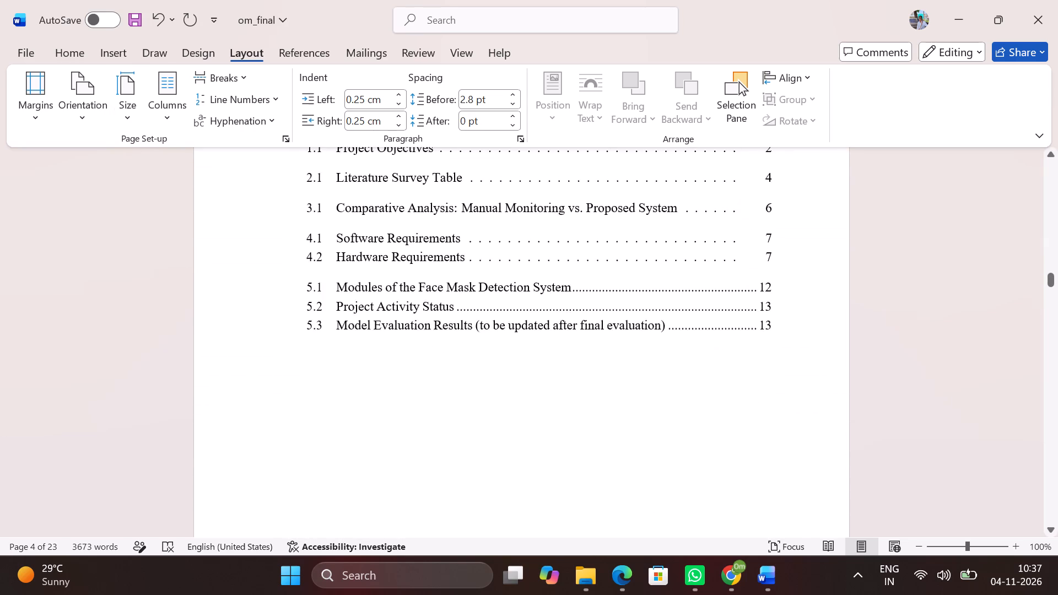
Review the report's body from Chapter 1 through Chapter 6 and the References page.
{"action": "scroll", "coordinate": [958, 392], "scroll_direction": "down", "scroll_amount": 20}
{"action": "scroll", "coordinate": [958, 392], "scroll_direction": "down", "scroll_amount": 6}
{"action": "scroll", "coordinate": [958, 392], "scroll_direction": "up", "scroll_amount": 1}
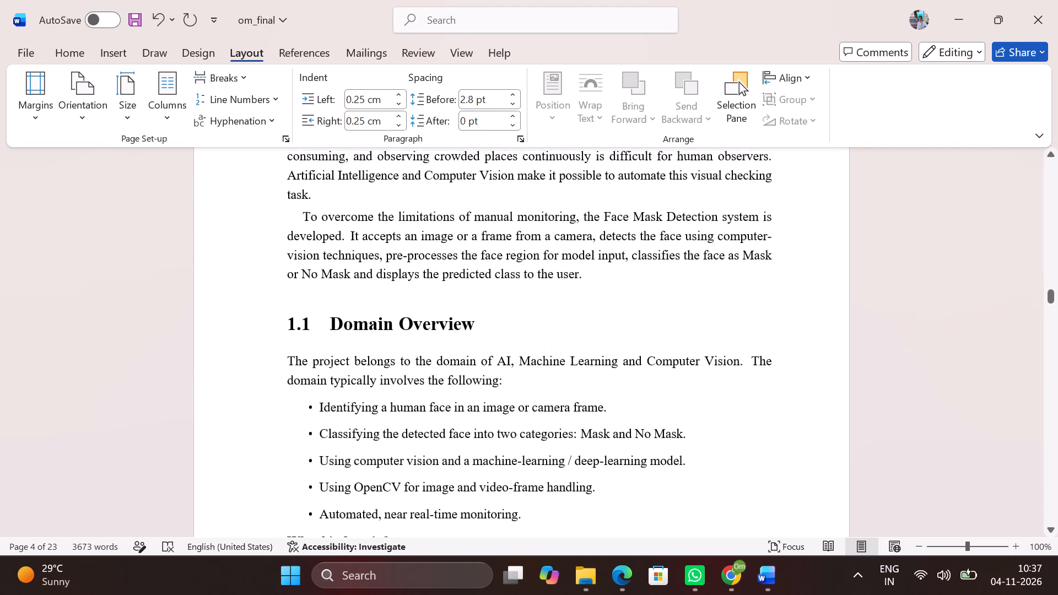
{"action": "scroll", "coordinate": [958, 392], "scroll_direction": "down", "scroll_amount": 20}
{"action": "scroll", "coordinate": [958, 392], "scroll_direction": "down", "scroll_amount": 14}
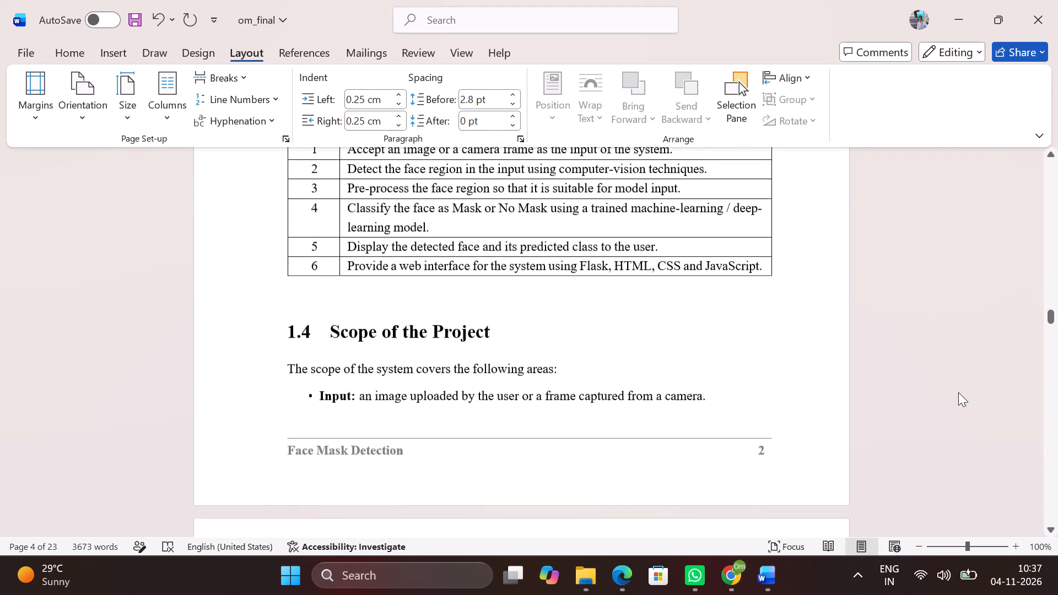
{"action": "scroll", "coordinate": [958, 392], "scroll_direction": "down", "scroll_amount": 20}
{"action": "scroll", "coordinate": [958, 392], "scroll_direction": "down", "scroll_amount": 15}
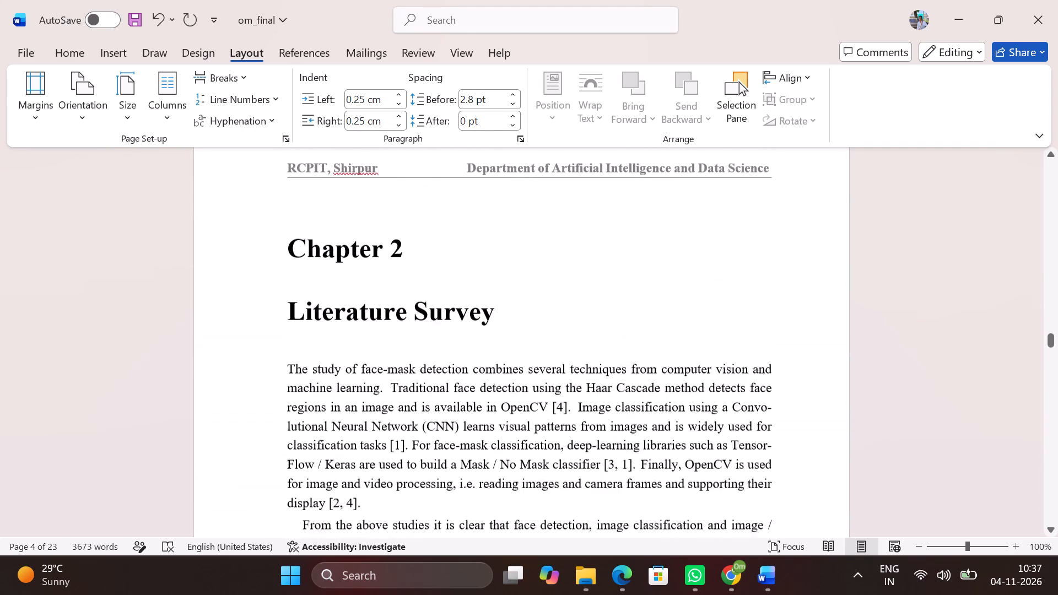
{"action": "scroll", "coordinate": [958, 392], "scroll_direction": "down", "scroll_amount": 20}
{"action": "scroll", "coordinate": [958, 392], "scroll_direction": "down", "scroll_amount": 15}
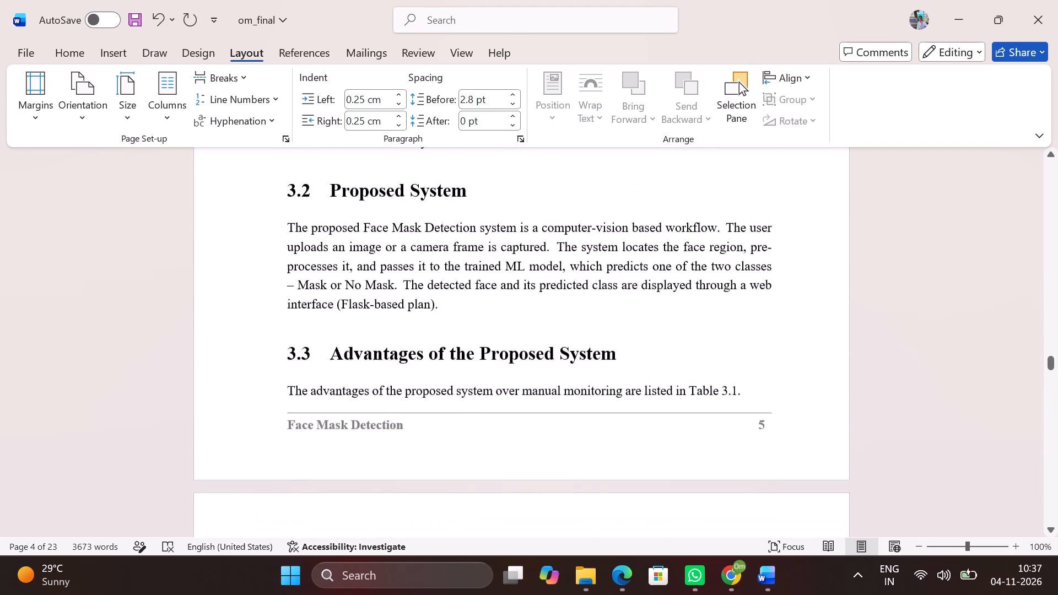
{"action": "scroll", "coordinate": [958, 392], "scroll_direction": "down", "scroll_amount": 8}
{"action": "scroll", "coordinate": [958, 392], "scroll_direction": "down", "scroll_amount": 14}
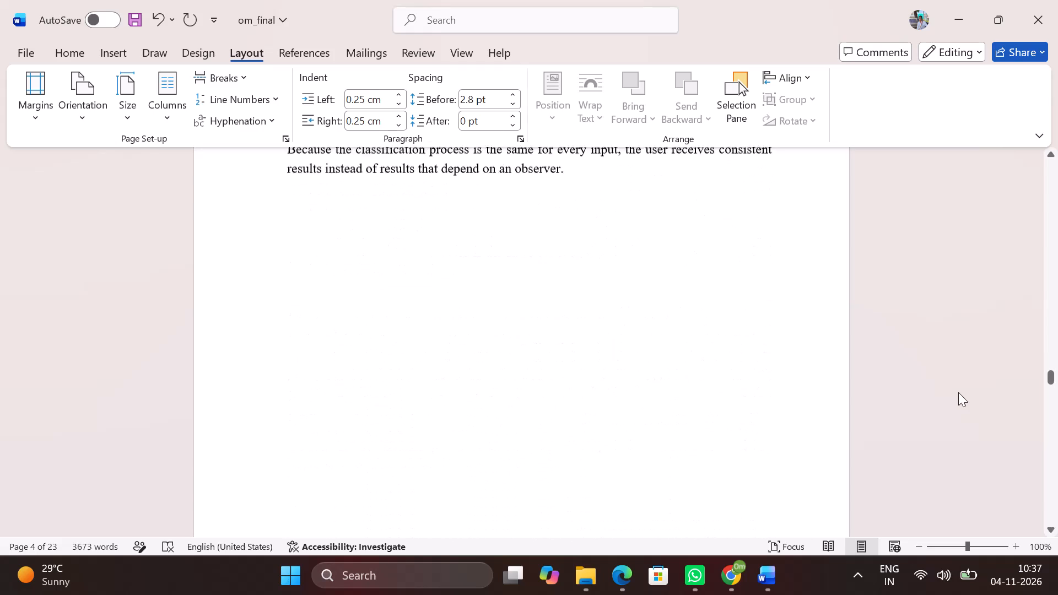
{"action": "scroll", "coordinate": [958, 392], "scroll_direction": "down", "scroll_amount": 20}
{"action": "scroll", "coordinate": [958, 392], "scroll_direction": "down", "scroll_amount": 20}
{"action": "scroll", "coordinate": [958, 392], "scroll_direction": "down", "scroll_amount": 9}
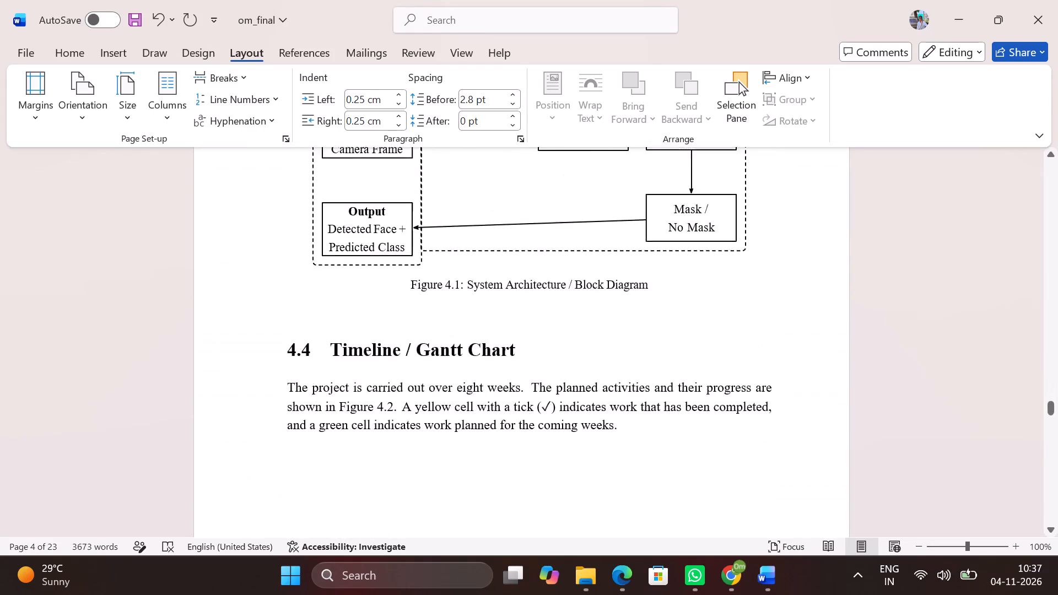
{"action": "scroll", "coordinate": [958, 392], "scroll_direction": "down", "scroll_amount": 16}
{"action": "scroll", "coordinate": [958, 392], "scroll_direction": "down", "scroll_amount": 19}
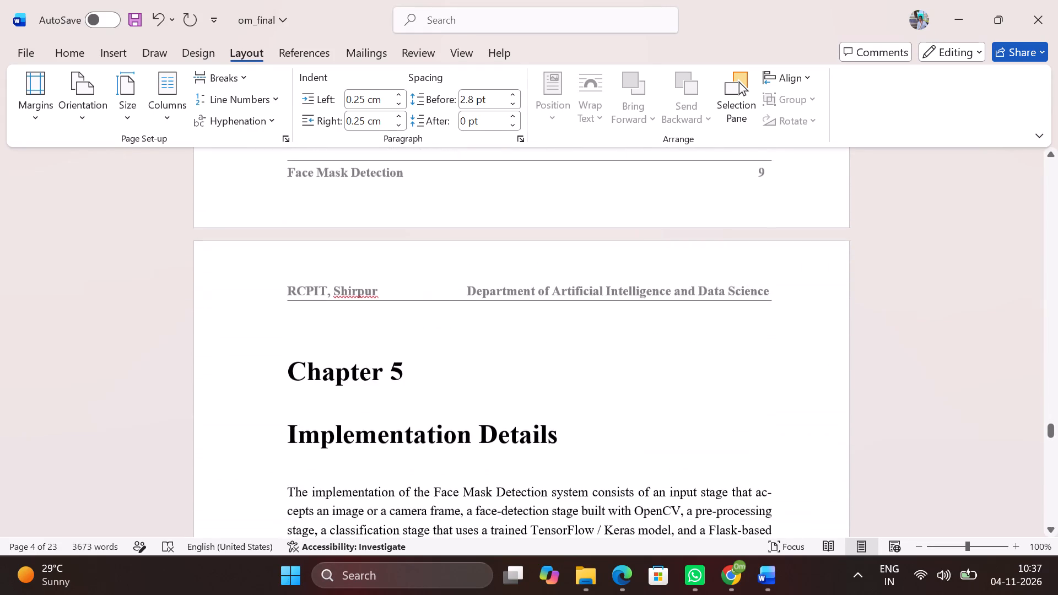
{"action": "scroll", "coordinate": [958, 392], "scroll_direction": "down", "scroll_amount": 20}
{"action": "scroll", "coordinate": [958, 392], "scroll_direction": "down", "scroll_amount": 20}
{"action": "scroll", "coordinate": [958, 392], "scroll_direction": "down", "scroll_amount": 7}
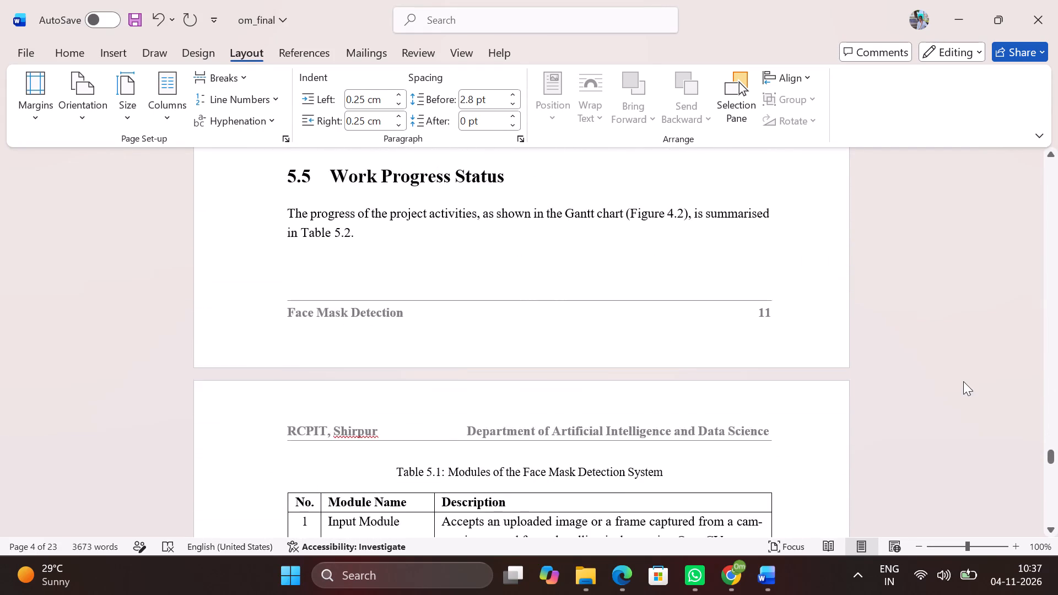
{"action": "scroll", "coordinate": [963, 381], "scroll_direction": "down", "scroll_amount": 20}
{"action": "scroll", "coordinate": [963, 381], "scroll_direction": "down", "scroll_amount": 20}
{"action": "scroll", "coordinate": [963, 381], "scroll_direction": "down", "scroll_amount": 6}
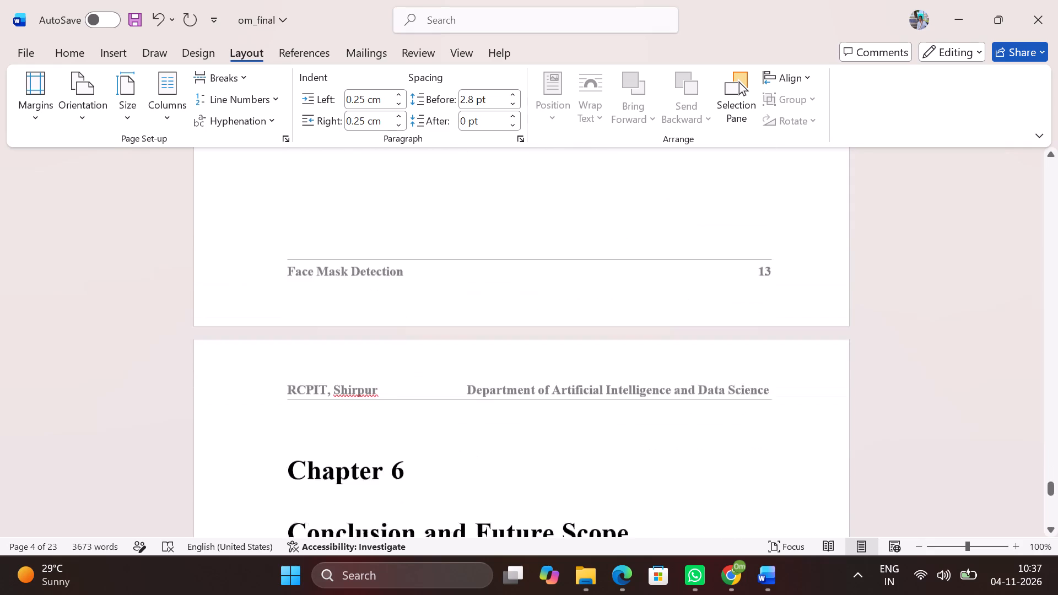
{"action": "scroll", "coordinate": [963, 380], "scroll_direction": "down", "scroll_amount": 20}
{"action": "scroll", "coordinate": [963, 380], "scroll_direction": "down", "scroll_amount": 15}
{"action": "scroll", "coordinate": [963, 379], "scroll_direction": "up", "scroll_amount": 2}
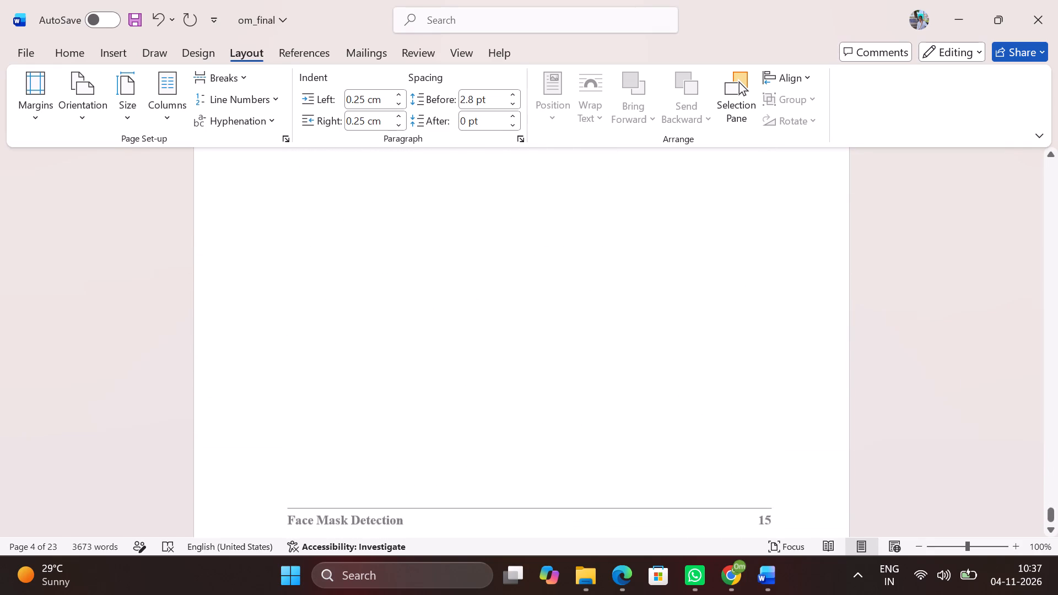
{"action": "scroll", "coordinate": [973, 316], "scroll_direction": "up", "scroll_amount": 13}
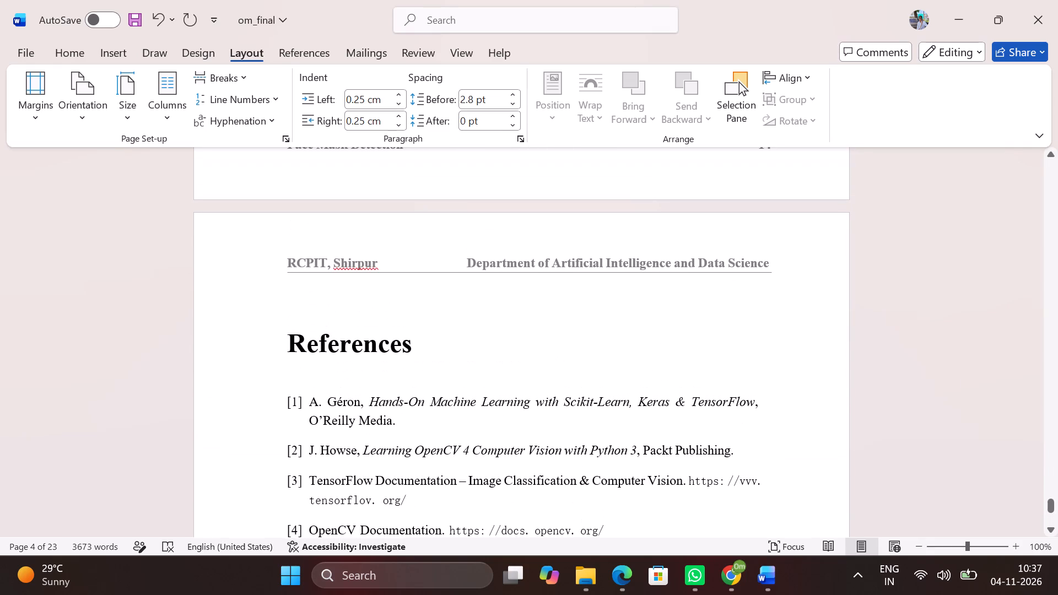
{"action": "scroll", "coordinate": [971, 341], "scroll_direction": "up", "scroll_amount": 14}
{"action": "scroll", "coordinate": [971, 341], "scroll_direction": "down", "scroll_amount": 17}
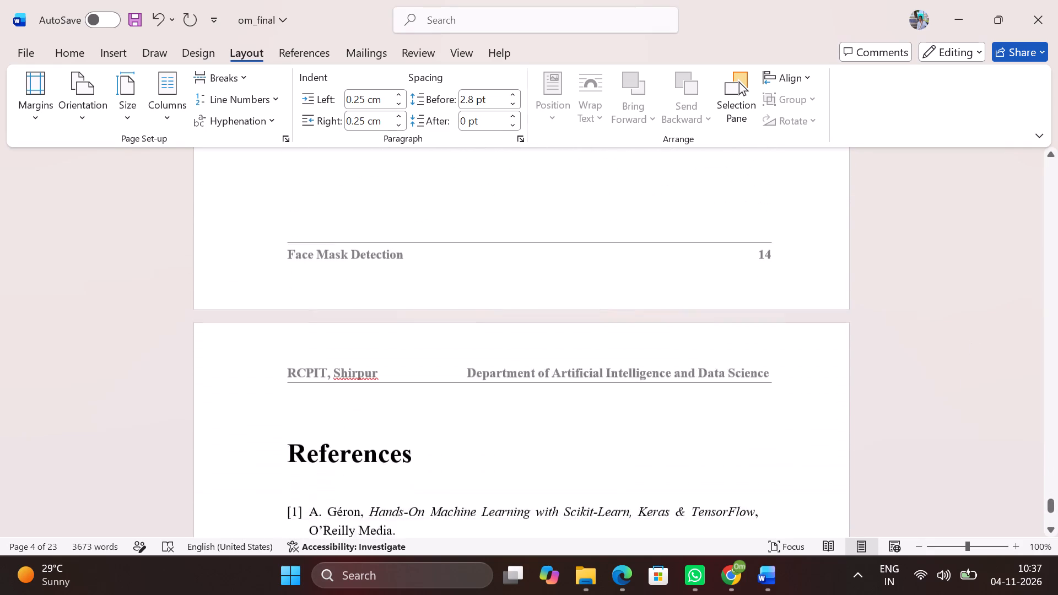
{"action": "scroll", "coordinate": [971, 341], "scroll_direction": "down", "scroll_amount": 20}
{"action": "scroll", "coordinate": [971, 341], "scroll_direction": "down", "scroll_amount": 11}
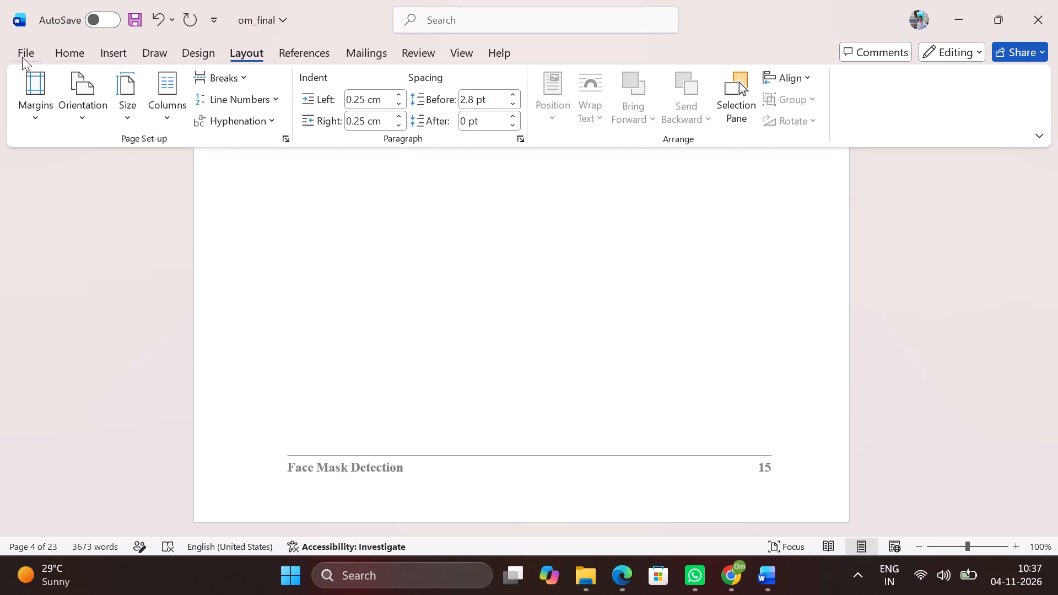
Save a copy of the report as a Word document named "face mask latex rport" in the Downloads folder.
{"action": "left_click", "coordinate": [22, 57]}
{"action": "left_click", "coordinate": [55, 309]}
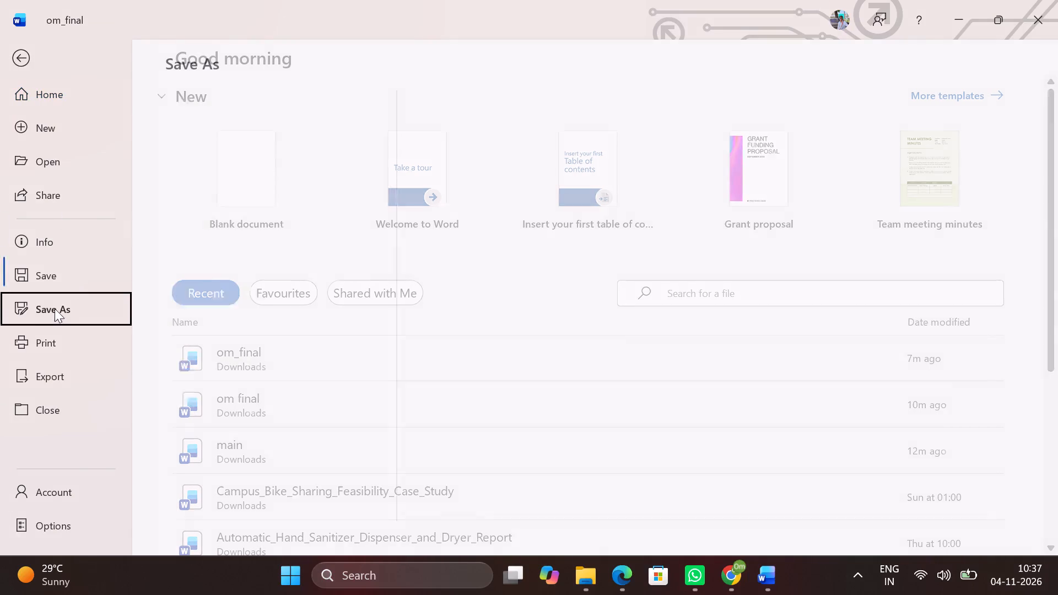
{"action": "double_click", "coordinate": [241, 351]}
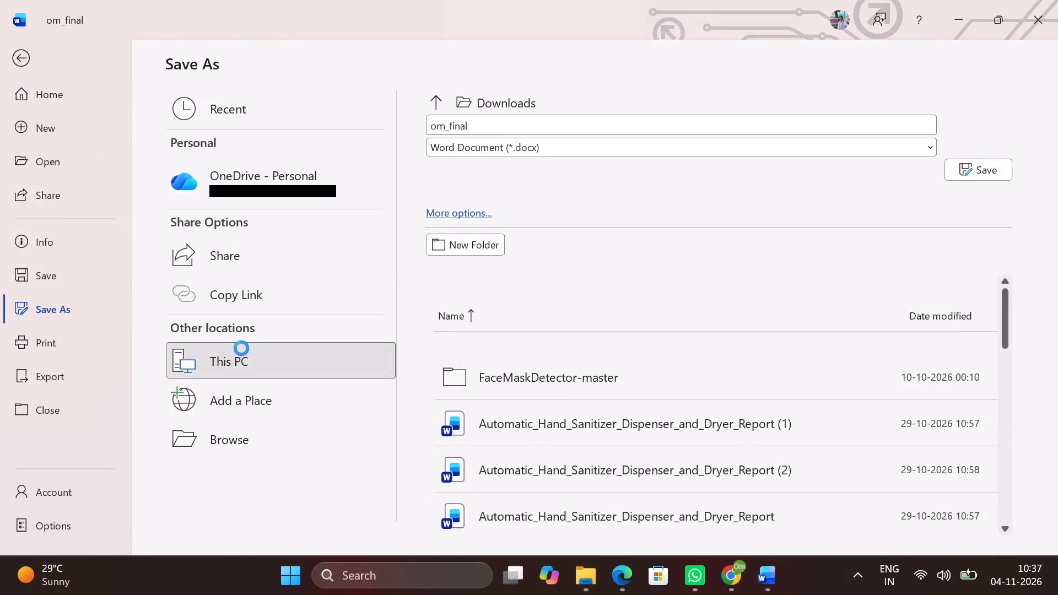
{"action": "left_click", "coordinate": [237, 275]}
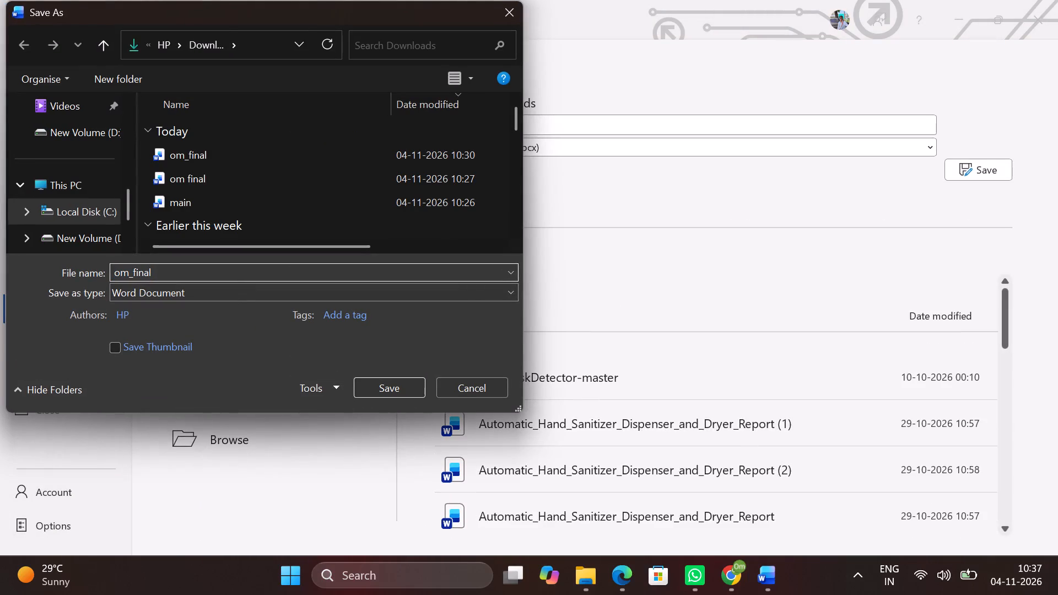
{"action": "key", "text": "BackSpace"}
{"action": "key", "text": "BackSpace"}
{"action": "key", "text": "BackSpace"}
{"action": "key", "text": "BackSpace"}
{"action": "key", "text": "BackSpace"}
{"action": "key", "text": "BackSpace"}
{"action": "key", "text": "BackSpace"}
{"action": "key", "text": "BackSpace"}
{"action": "key", "text": "BackSpace"}
{"action": "key", "text": "BackSpace"}
{"action": "key", "text": "BackSpace"}
{"action": "key", "text": "BackSpace"}
{"action": "key", "text": "BackSpace"}
{"action": "key", "text": "BackSpace"}
{"action": "type", "text": "face mask"}
{"action": "key", "text": "space"}
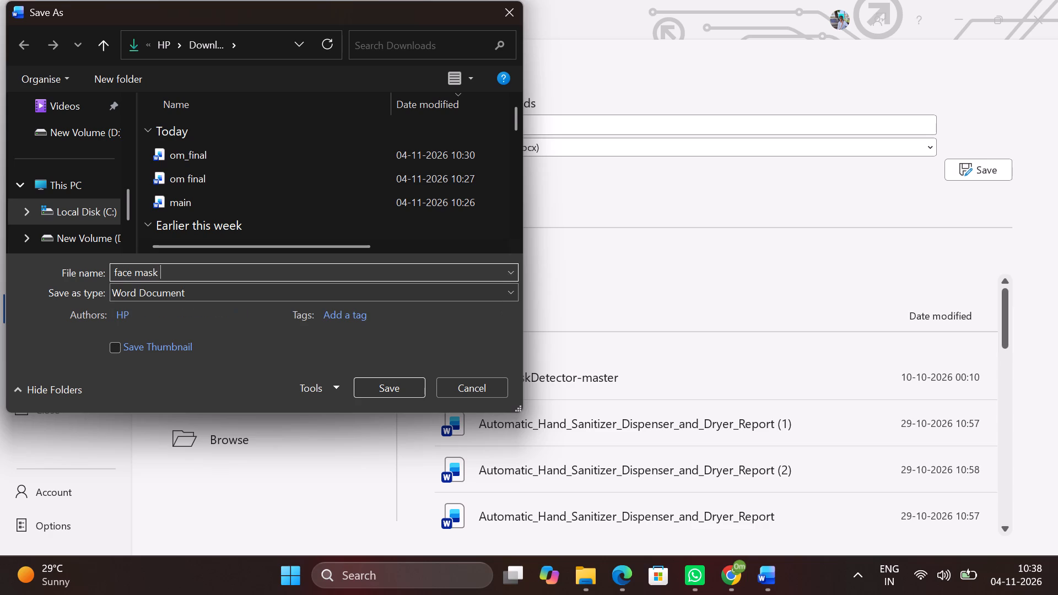
{"action": "type", "text": "dete"}
{"action": "key", "text": "BackSpace"}
{"action": "key", "text": "BackSpace"}
{"action": "key", "text": "BackSpace"}
{"action": "key", "text": "BackSpace"}
{"action": "type", "text": "latex trport"}
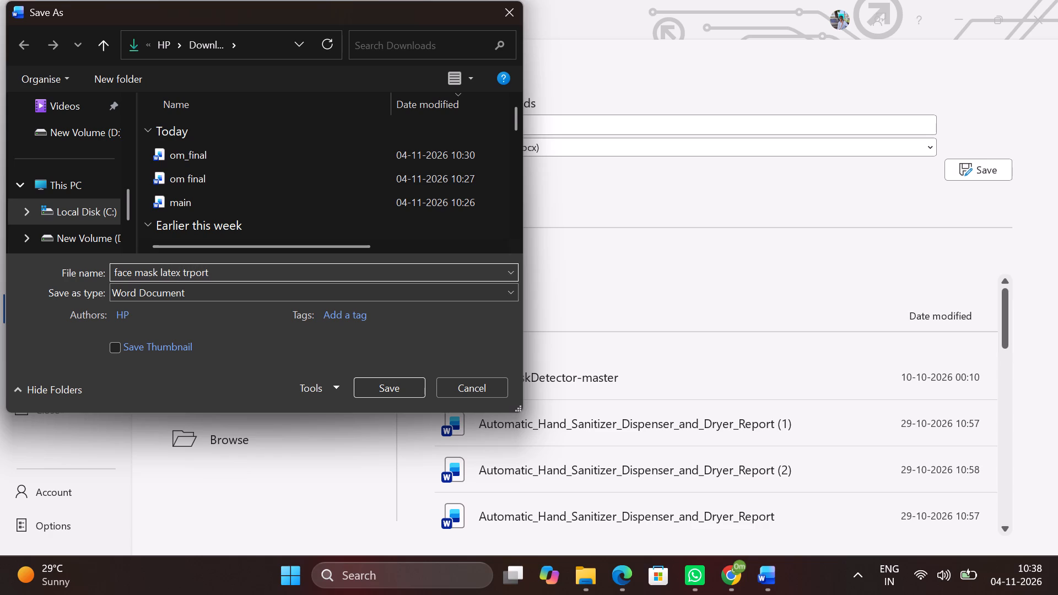
{"action": "left_click", "coordinate": [186, 271]}
{"action": "key", "text": "BackSpace"}
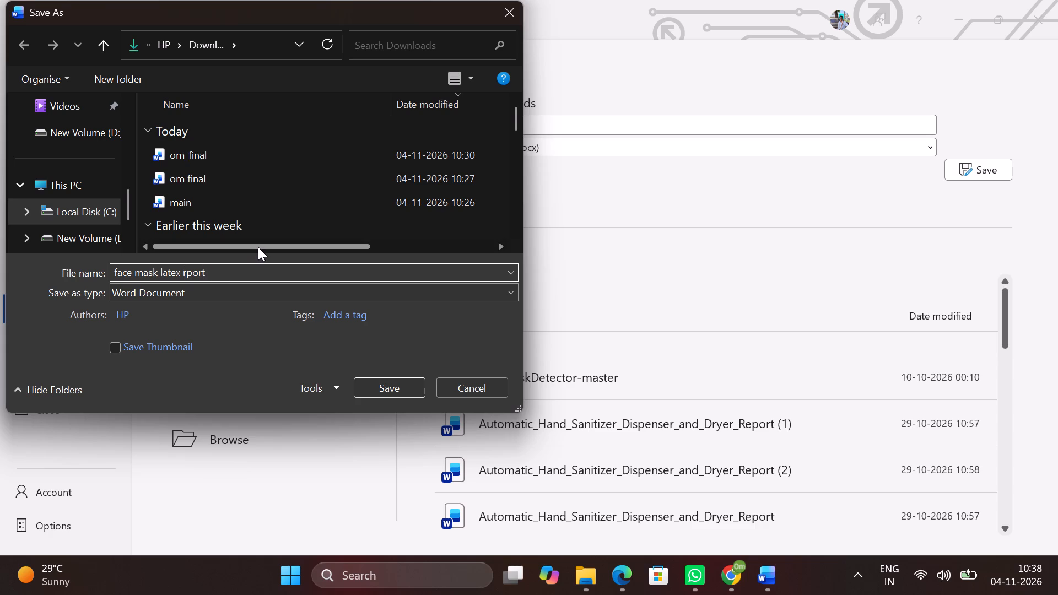
{"action": "left_click", "coordinate": [48, 185]}
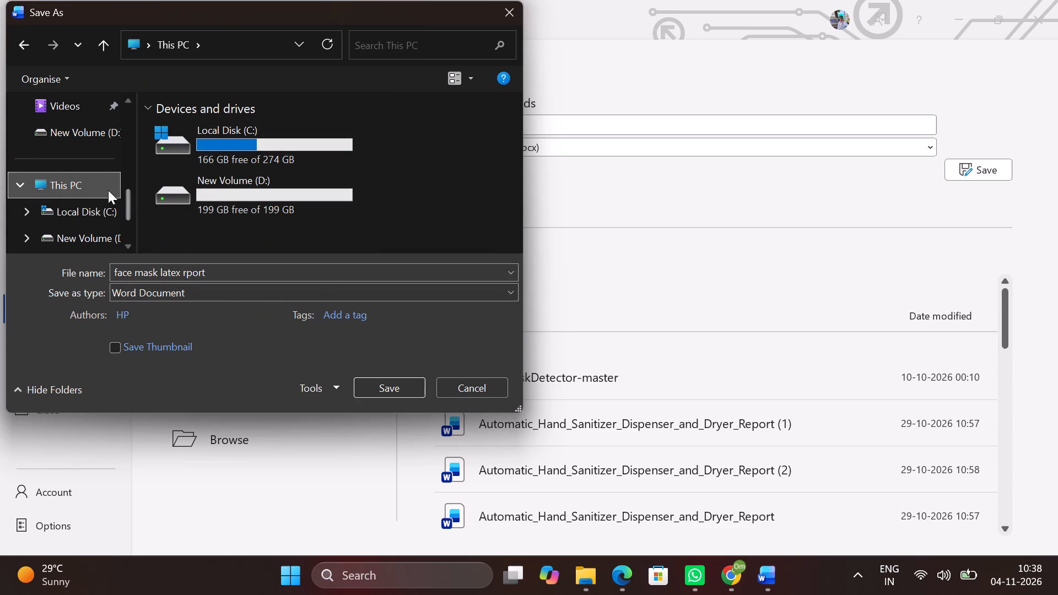
{"action": "scroll", "coordinate": [108, 190], "scroll_direction": "down", "scroll_amount": 1}
{"action": "scroll", "coordinate": [106, 190], "scroll_direction": "up", "scroll_amount": 3}
{"action": "left_click", "coordinate": [88, 165]}
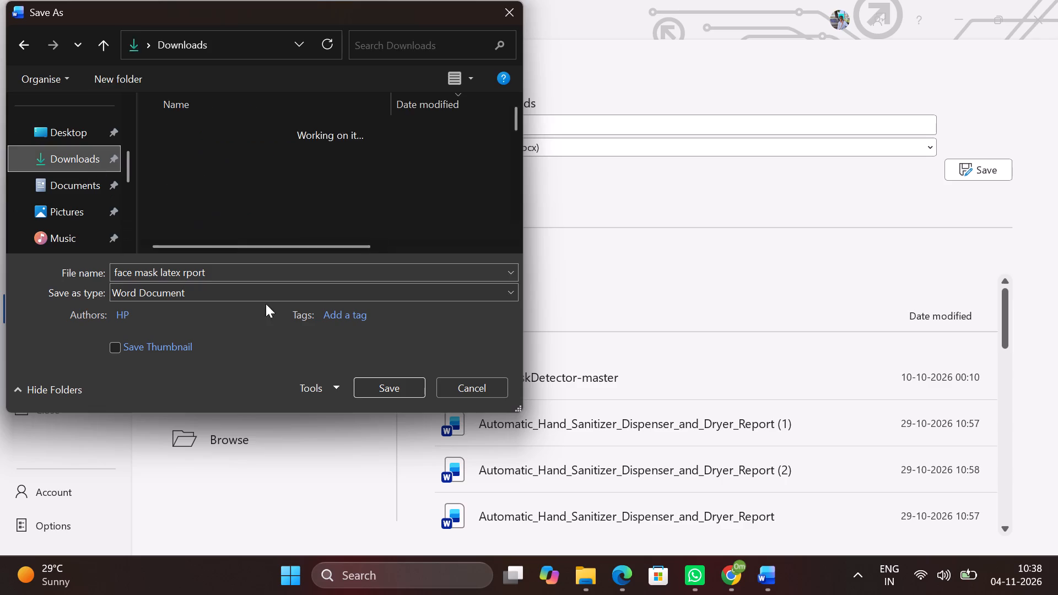
{"action": "left_click", "coordinate": [383, 388]}
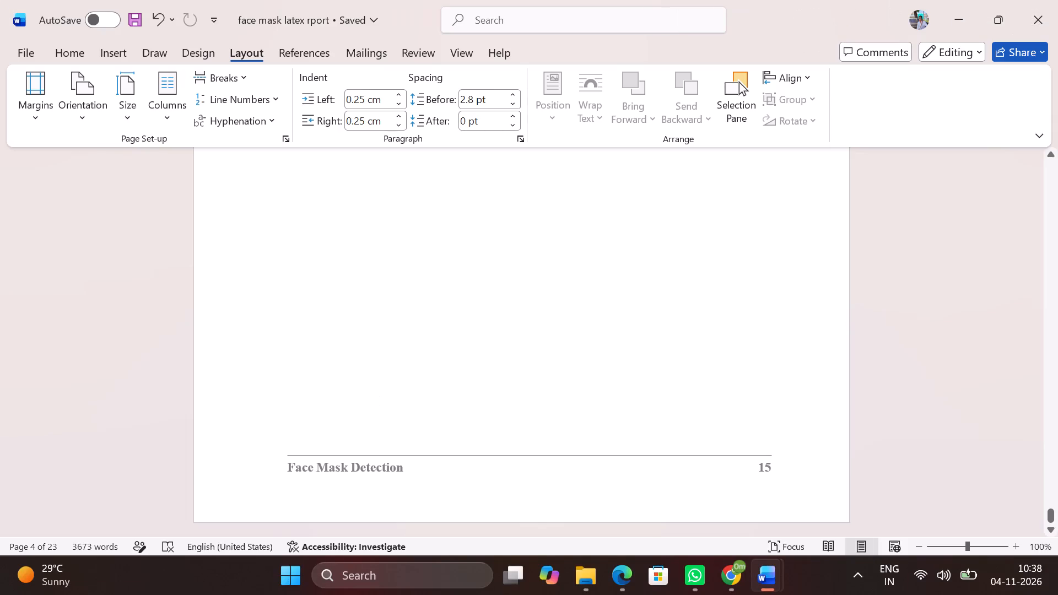
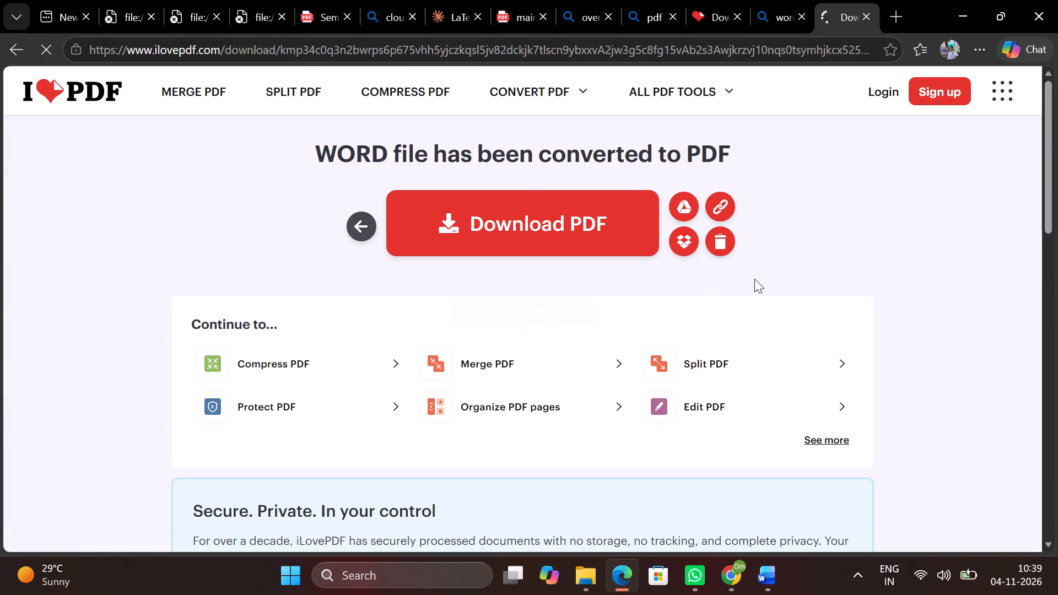
{"action": "left_click", "coordinate": [528, 191]}
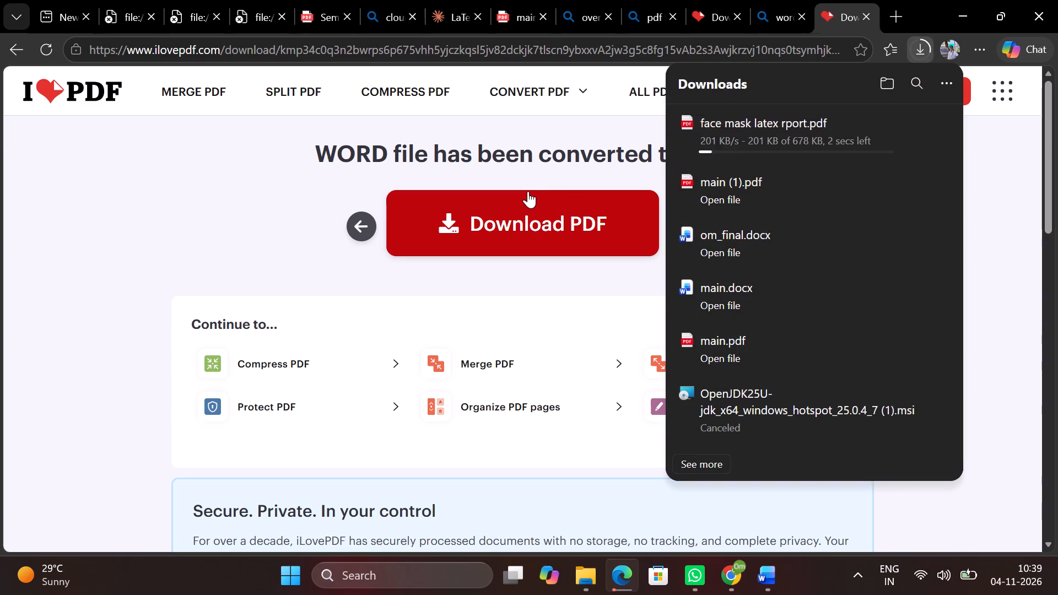
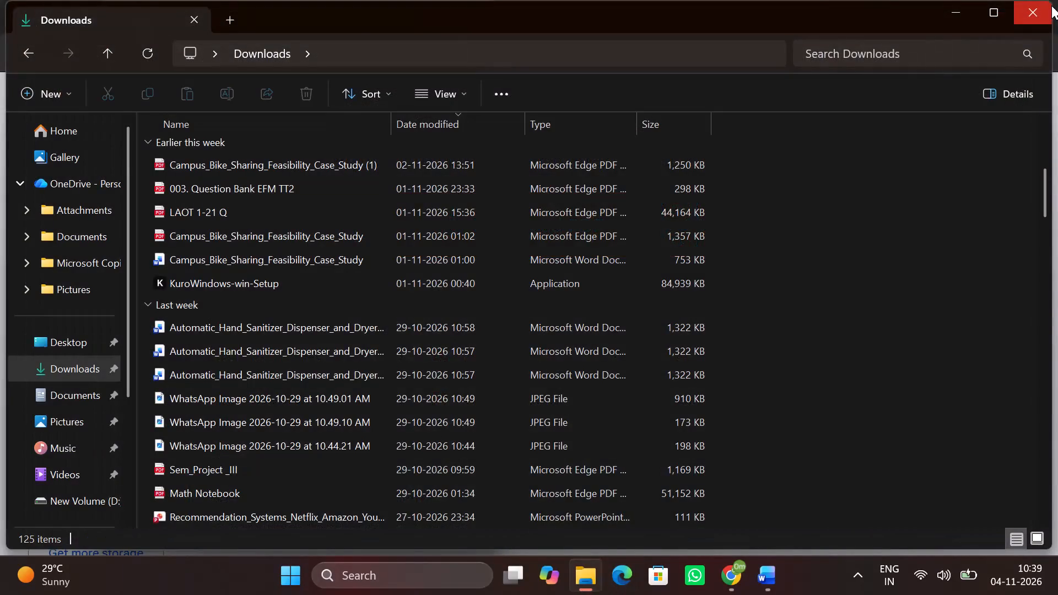
Close the file manager window showing the Downloads folder.
{"action": "left_click", "coordinate": [1051, 6]}
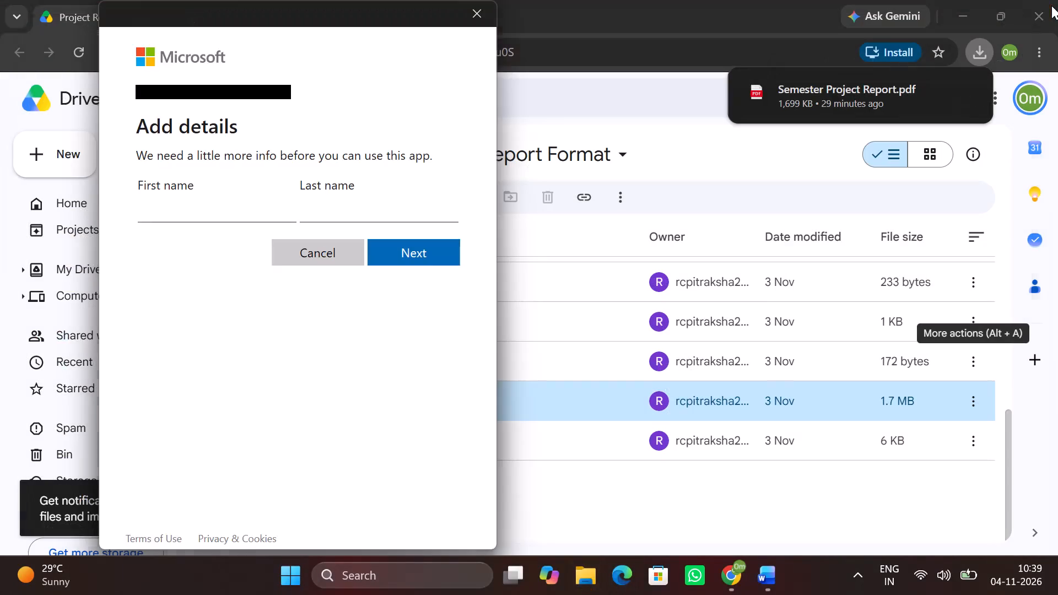
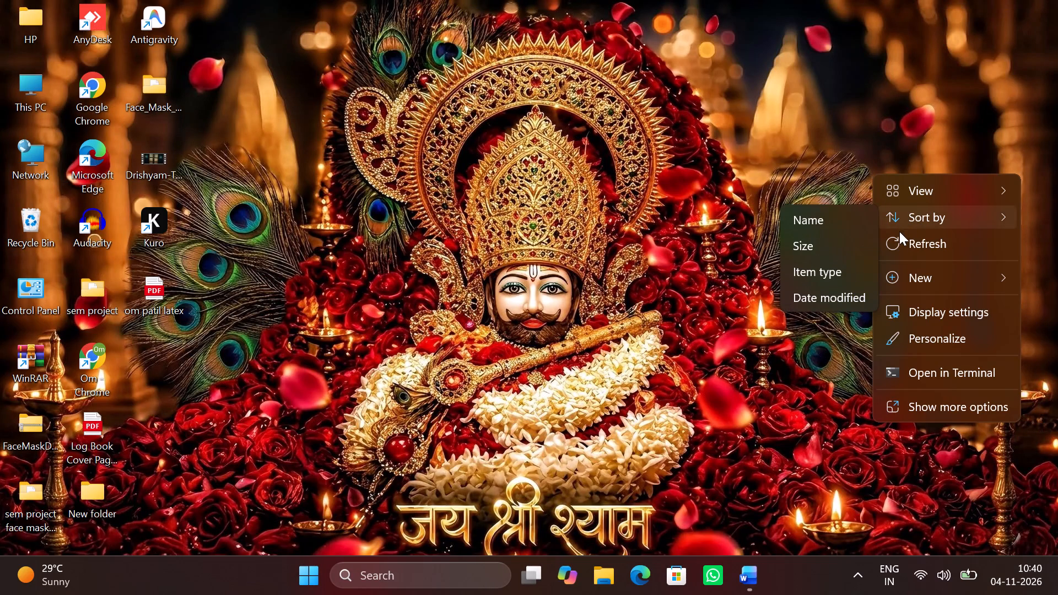
Refresh the desktop.
{"action": "left_click_drag", "start_coordinate": [899, 231], "coordinate": [910, 245]}
{"action": "left_click", "coordinate": [910, 245]}
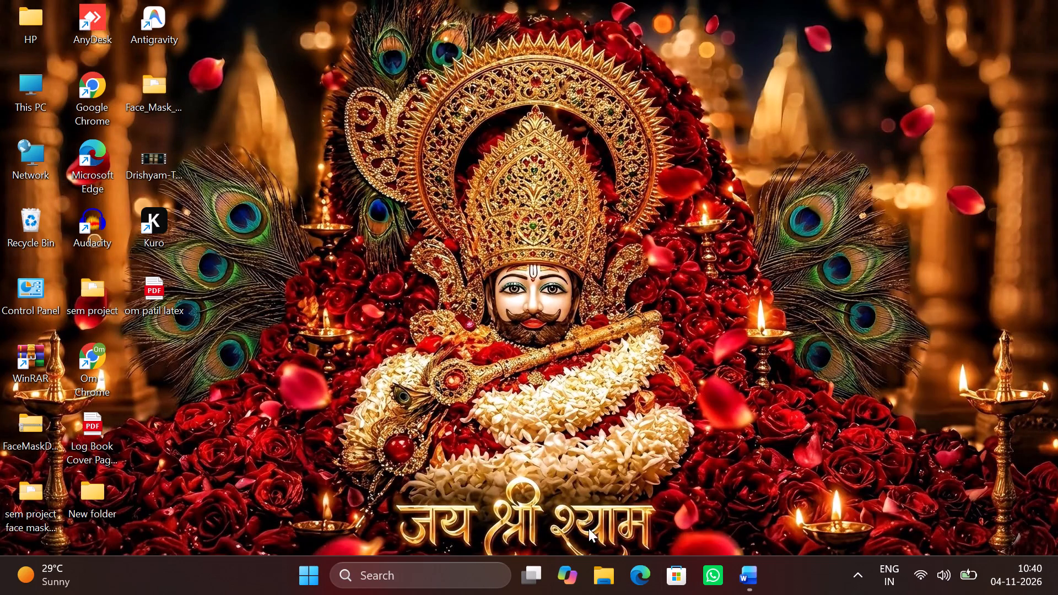
Open File Explorer.
{"action": "double_click", "coordinate": [608, 573]}
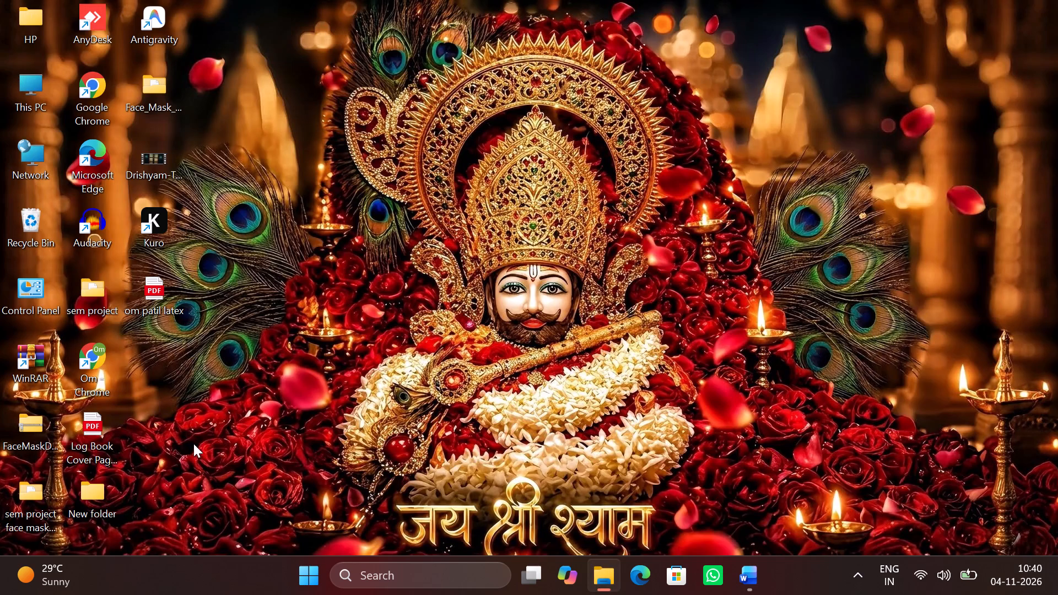
Open WhatsApp.
{"action": "left_click", "coordinate": [724, 570]}
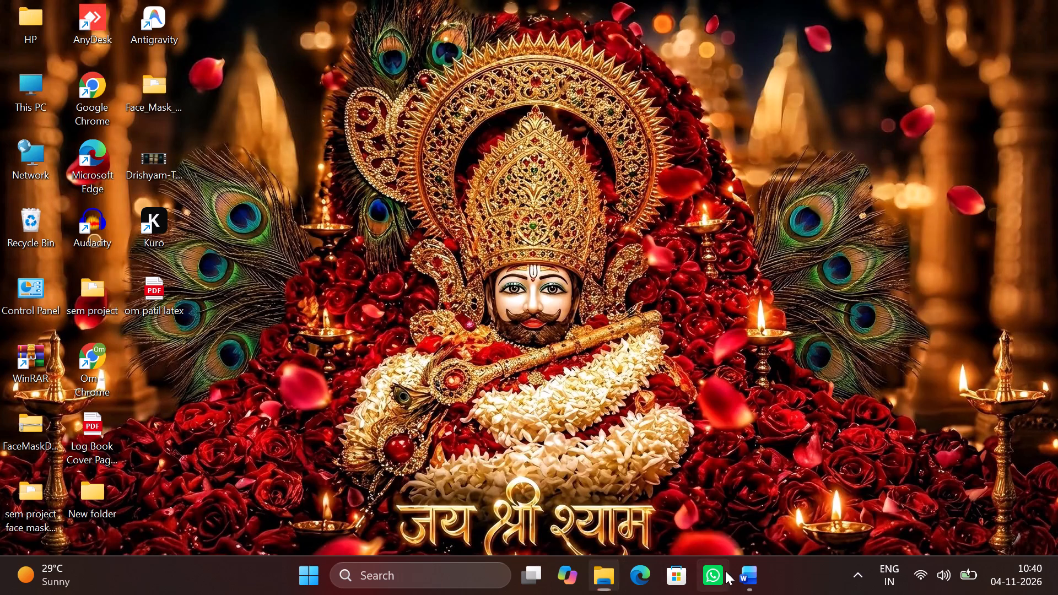